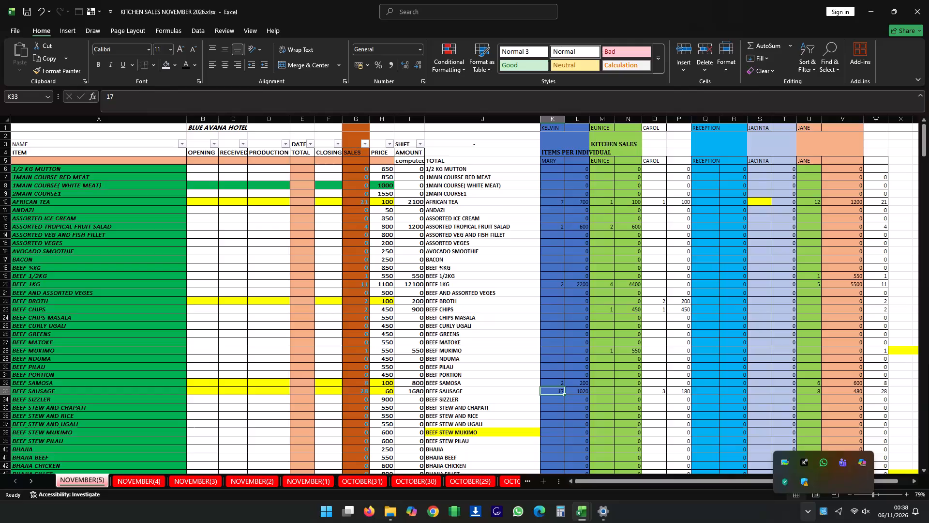
Examine the NOVEMBER(5) kitchen sales sheet from Eunice's BEEF 1KG and BEEF CHIPS quantities down to the TOTAL row and summary section.
{"action": "left_click", "coordinate": [613, 281]}
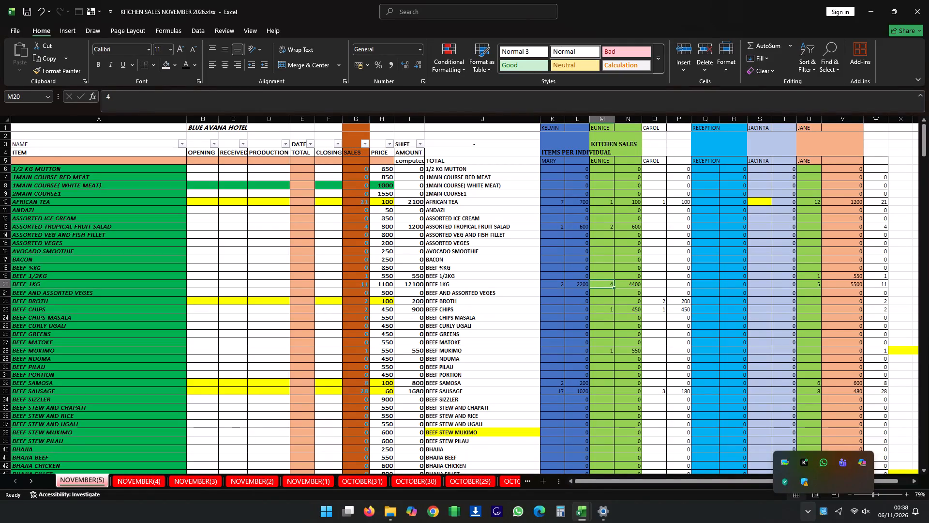
{"action": "left_click", "coordinate": [613, 309]}
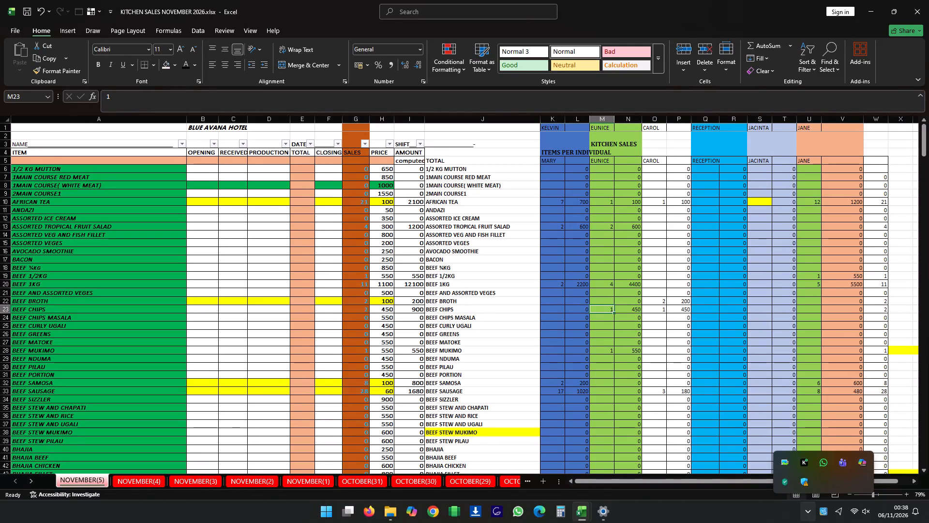
{"action": "scroll", "coordinate": [610, 398], "scroll_direction": "down", "scroll_amount": 4}
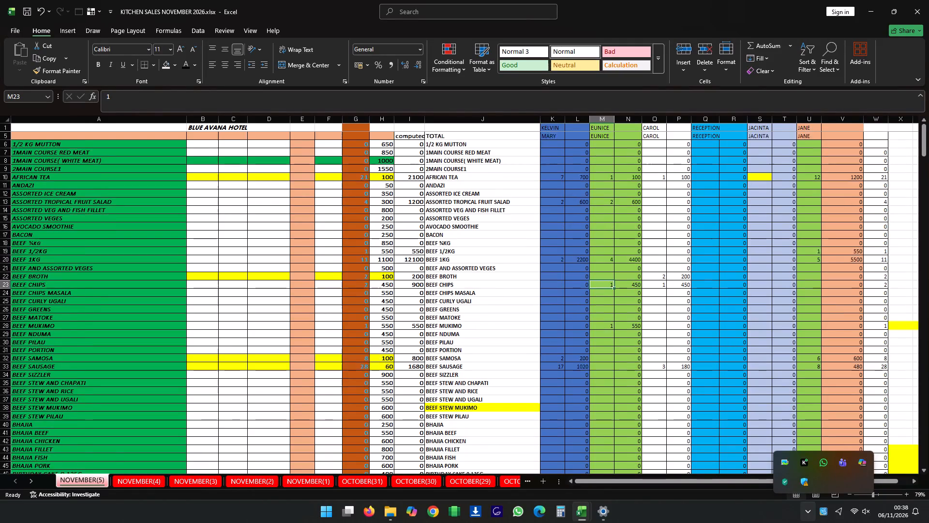
{"action": "scroll", "coordinate": [610, 398], "scroll_direction": "down", "scroll_amount": 20}
{"action": "scroll", "coordinate": [610, 398], "scroll_direction": "down", "scroll_amount": 20}
{"action": "scroll", "coordinate": [610, 398], "scroll_direction": "down", "scroll_amount": 1}
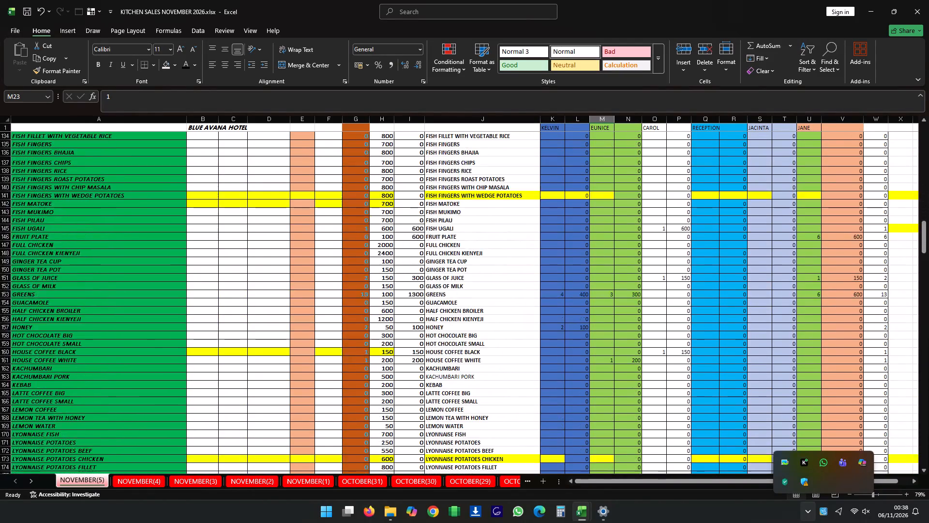
{"action": "scroll", "coordinate": [604, 418], "scroll_direction": "down", "scroll_amount": 8}
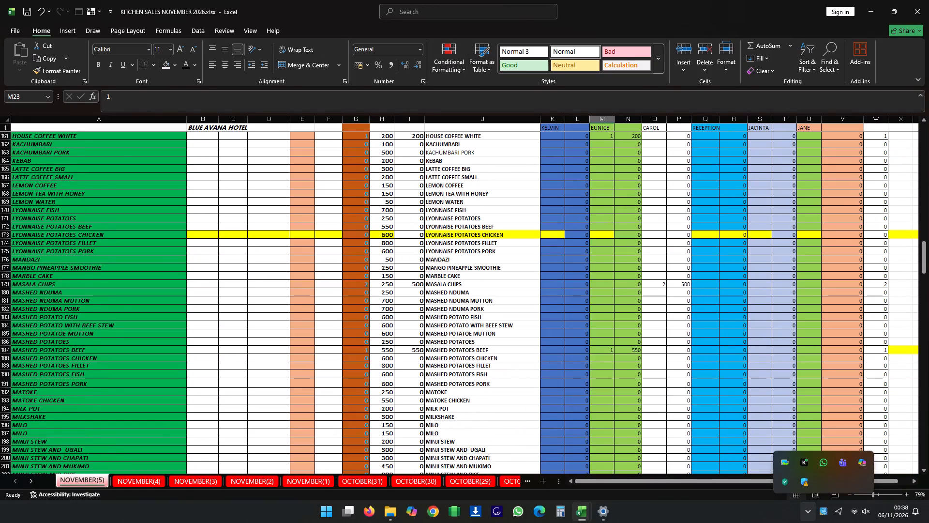
{"action": "scroll", "coordinate": [554, 303], "scroll_direction": "down", "scroll_amount": 20}
{"action": "scroll", "coordinate": [554, 303], "scroll_direction": "down", "scroll_amount": 20}
{"action": "scroll", "coordinate": [554, 303], "scroll_direction": "down", "scroll_amount": 10}
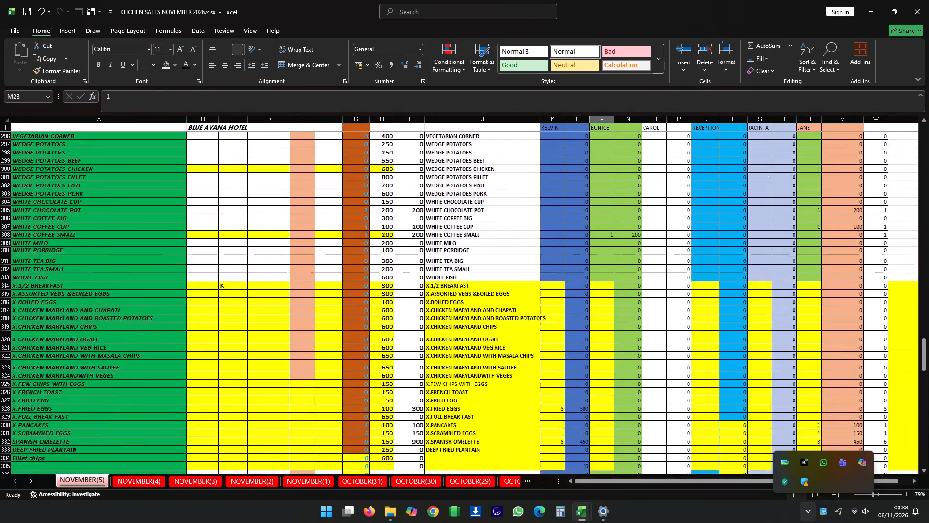
{"action": "scroll", "coordinate": [549, 355], "scroll_direction": "down", "scroll_amount": 5}
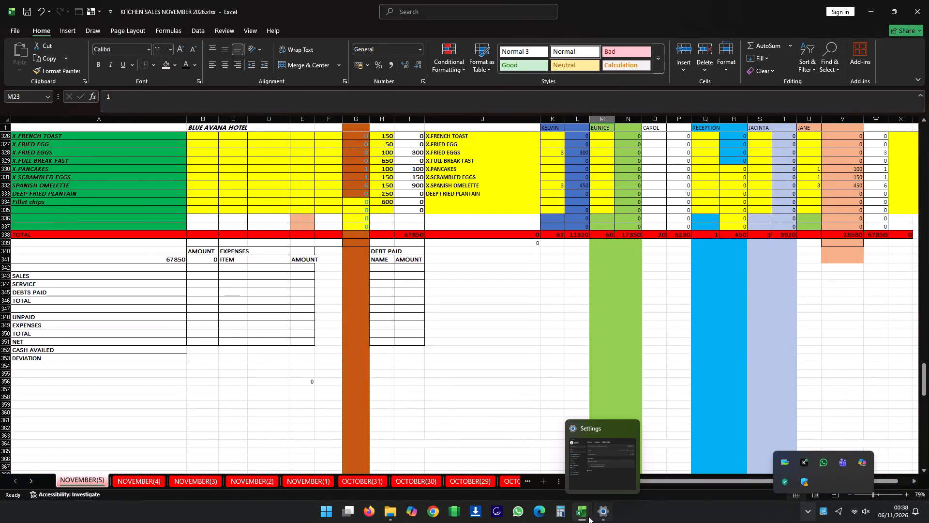
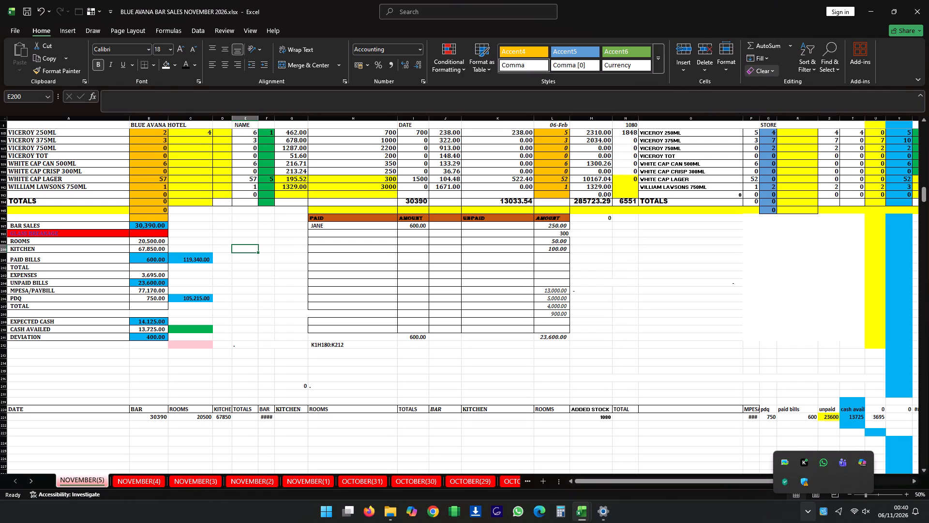
Examine the end-of-day sales and paid/unpaid bills summaries on the NOVEMBER(1), NOVEMBER(2), NOVEMBER(3) and NOVEMBER(4) sheets.
{"action": "triple_click", "coordinate": [523, 484]}
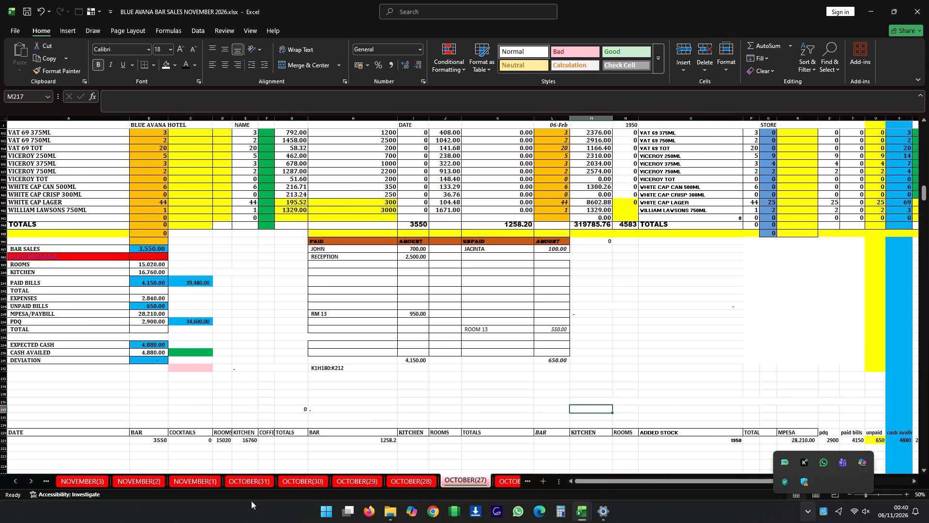
{"action": "left_click", "coordinate": [90, 478]}
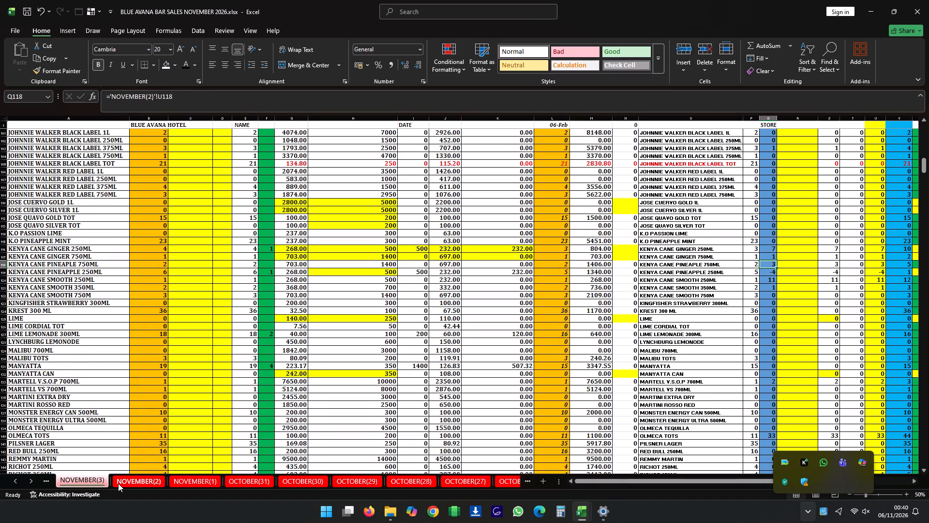
{"action": "left_click", "coordinate": [123, 482]}
{"action": "left_click_drag", "start_coordinate": [167, 481], "coordinate": [173, 481]}
{"action": "scroll", "coordinate": [207, 492], "scroll_direction": "down", "scroll_amount": 9}
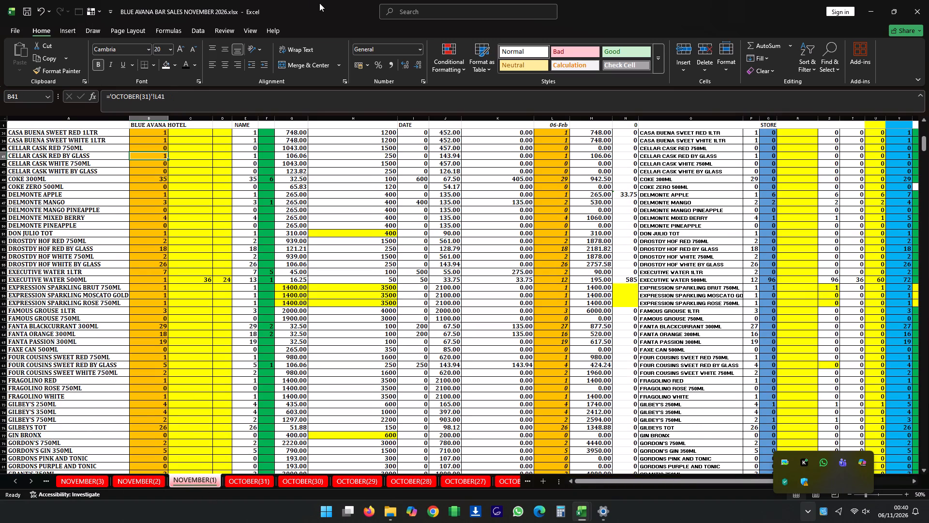
{"action": "scroll", "coordinate": [319, 3], "scroll_direction": "down", "scroll_amount": 18}
{"action": "scroll", "coordinate": [389, 336], "scroll_direction": "down", "scroll_amount": 20}
{"action": "scroll", "coordinate": [389, 336], "scroll_direction": "down", "scroll_amount": 7}
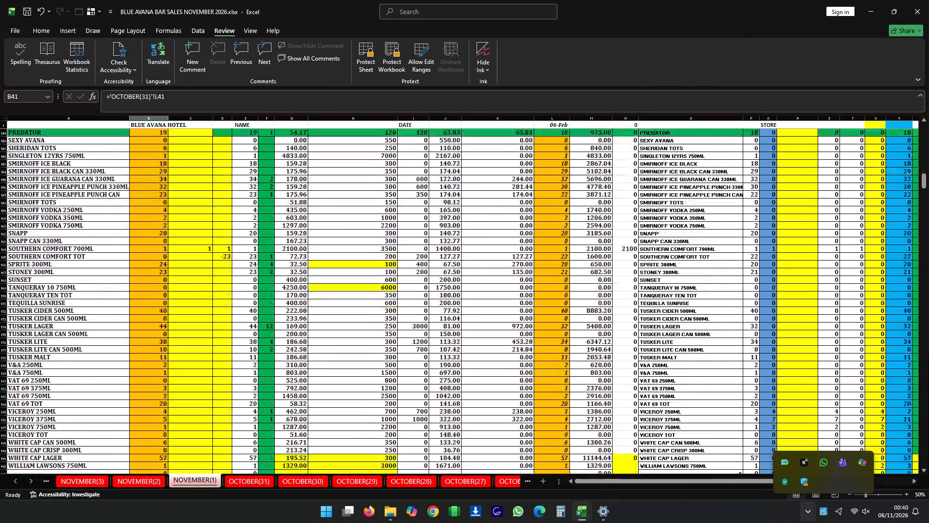
{"action": "scroll", "coordinate": [387, 335], "scroll_direction": "down", "scroll_amount": 5}
{"action": "left_click", "coordinate": [411, 344]}
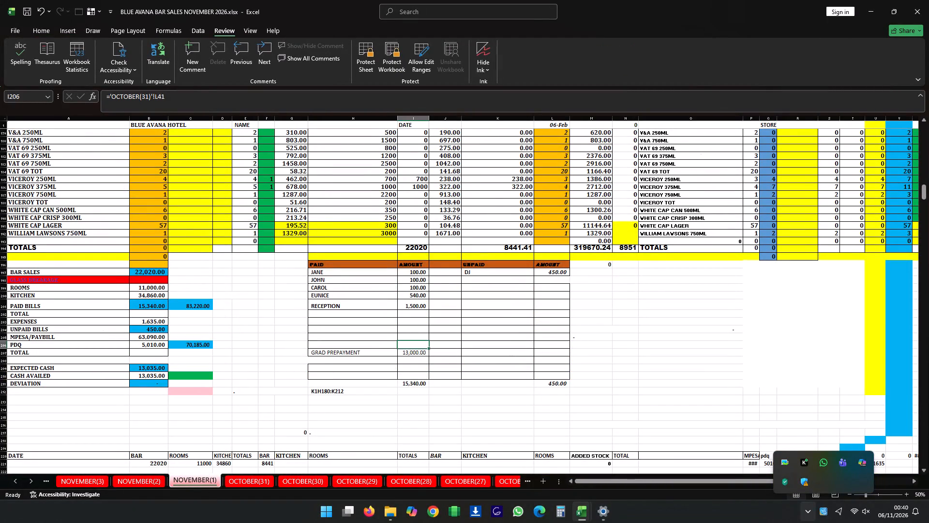
{"action": "left_click", "coordinate": [161, 482]}
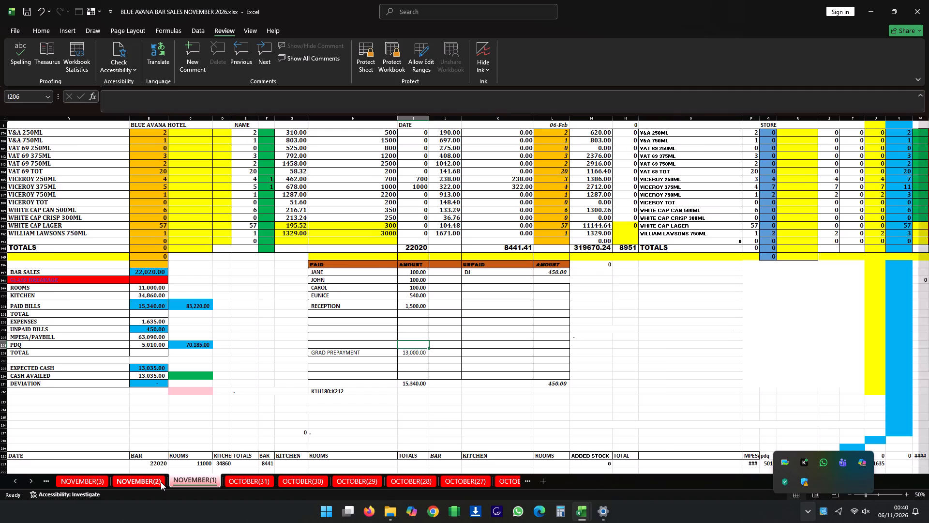
{"action": "scroll", "coordinate": [167, 423], "scroll_direction": "down", "scroll_amount": 20}
{"action": "scroll", "coordinate": [167, 423], "scroll_direction": "down", "scroll_amount": 2}
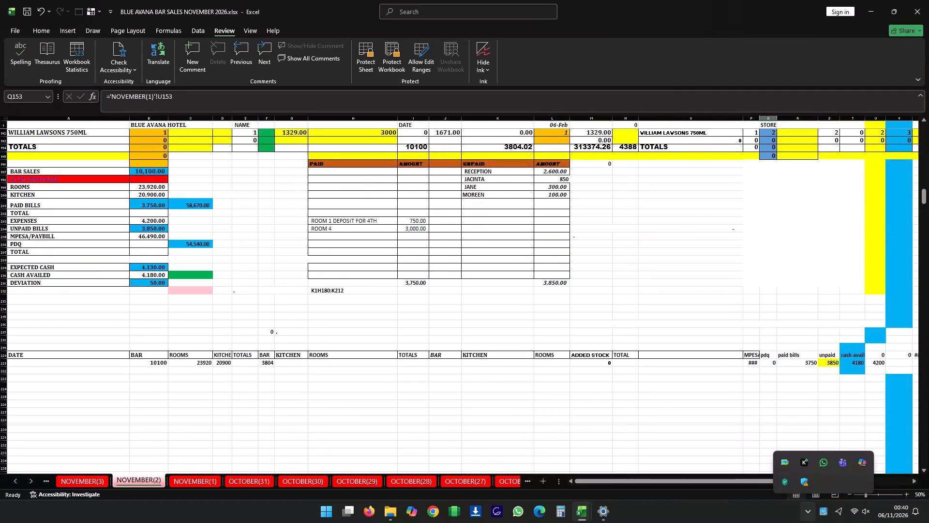
{"action": "left_click", "coordinate": [94, 475]}
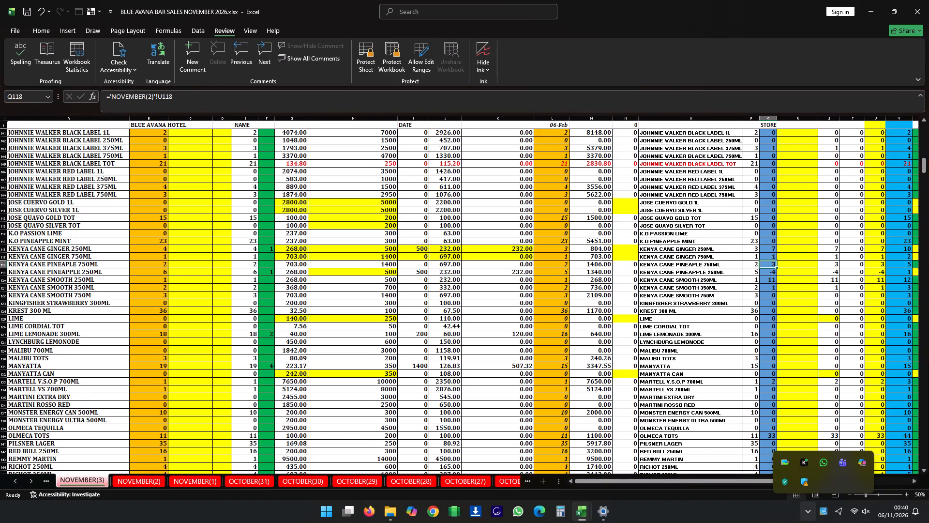
{"action": "scroll", "coordinate": [136, 422], "scroll_direction": "down", "scroll_amount": 20}
{"action": "scroll", "coordinate": [136, 422], "scroll_direction": "down", "scroll_amount": 10}
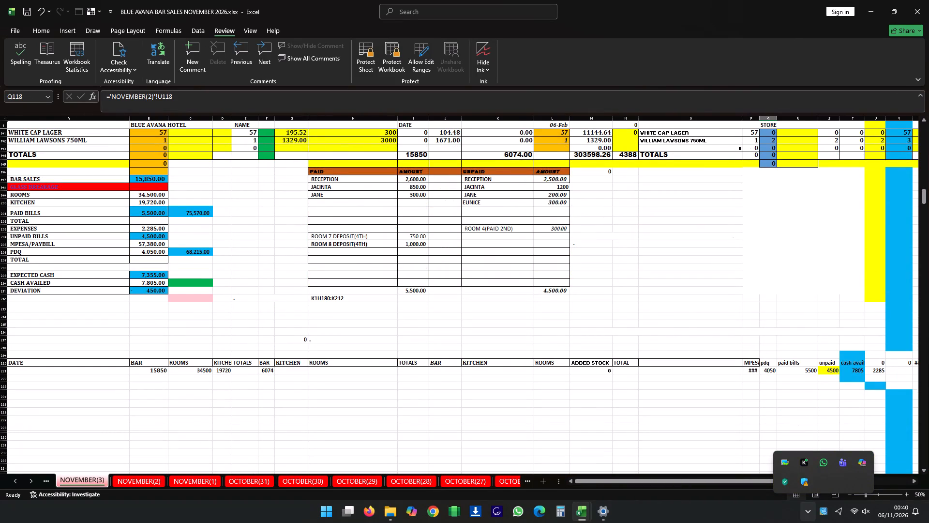
{"action": "left_click", "coordinate": [45, 478]}
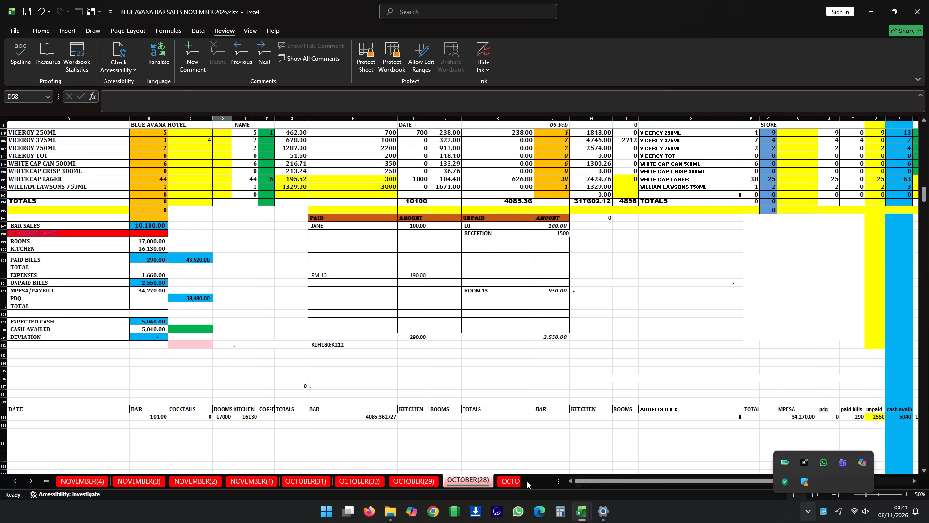
Move past all the October daily sheets to open the RAW VALUES sheet.
{"action": "triple_click", "coordinate": [526, 480]}
{"action": "triple_click", "coordinate": [525, 480]}
{"action": "left_click", "coordinate": [525, 480]}
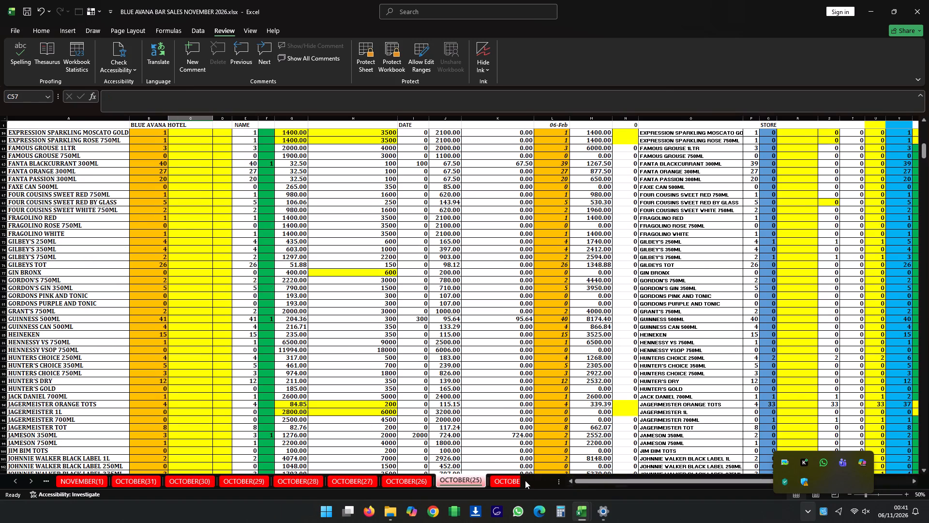
{"action": "double_click", "coordinate": [525, 480]}
{"action": "triple_click", "coordinate": [525, 480]}
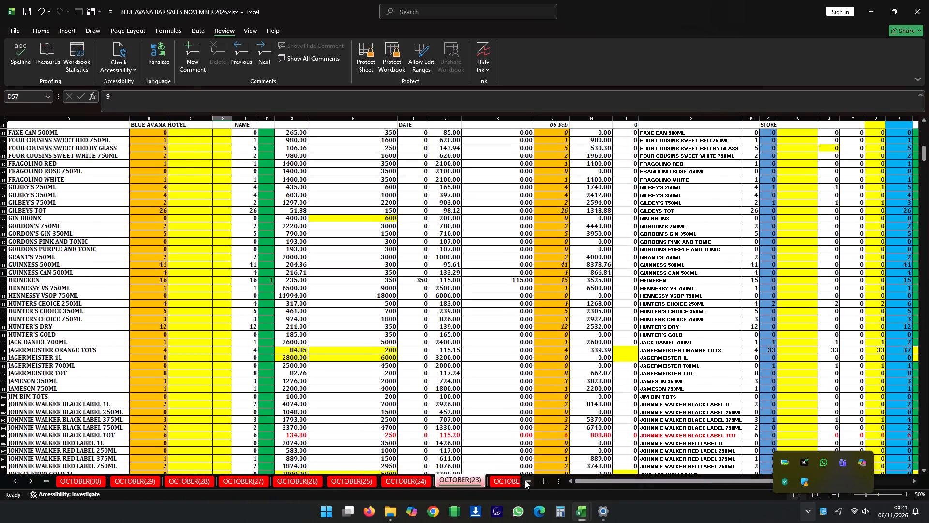
{"action": "double_click", "coordinate": [525, 480]}
{"action": "triple_click", "coordinate": [524, 480]}
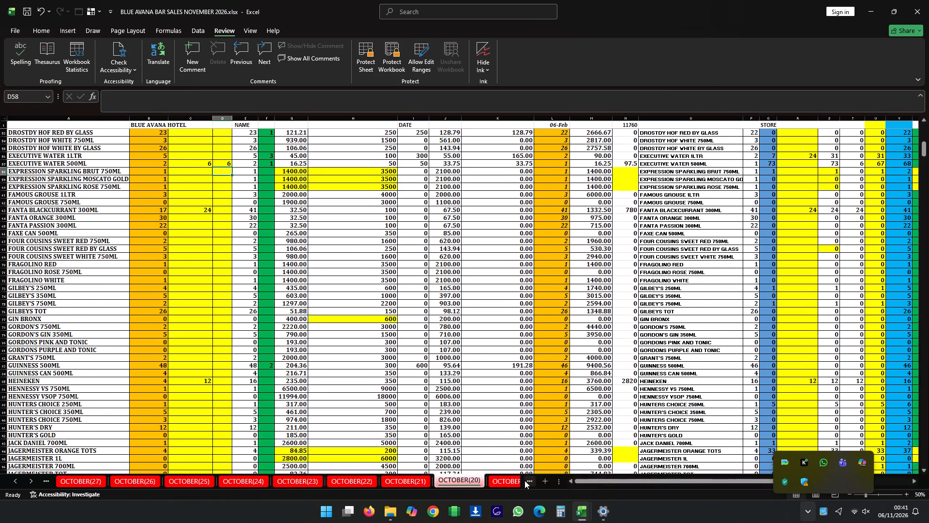
{"action": "triple_click", "coordinate": [524, 480]}
{"action": "triple_click", "coordinate": [524, 480]}
{"action": "triple_click", "coordinate": [524, 481]}
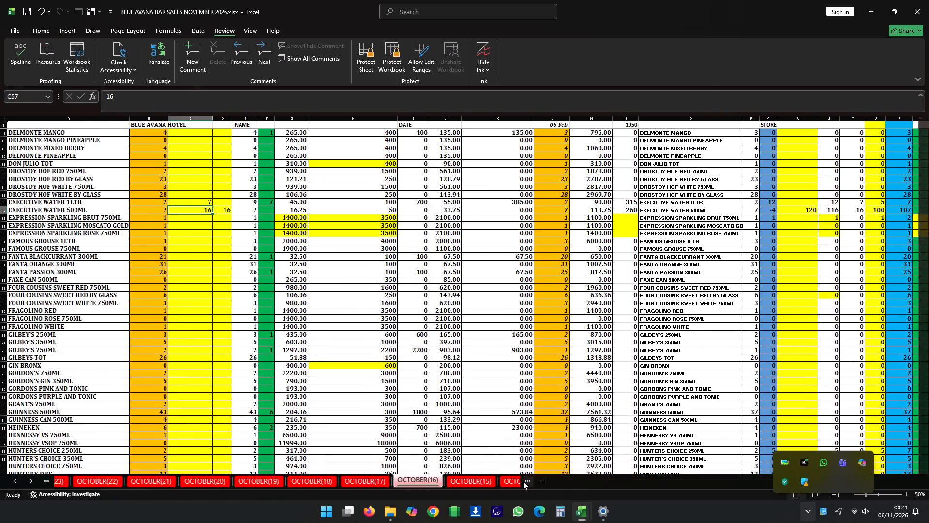
{"action": "triple_click", "coordinate": [523, 481]}
{"action": "left_click", "coordinate": [523, 481]}
{"action": "triple_click", "coordinate": [522, 481]}
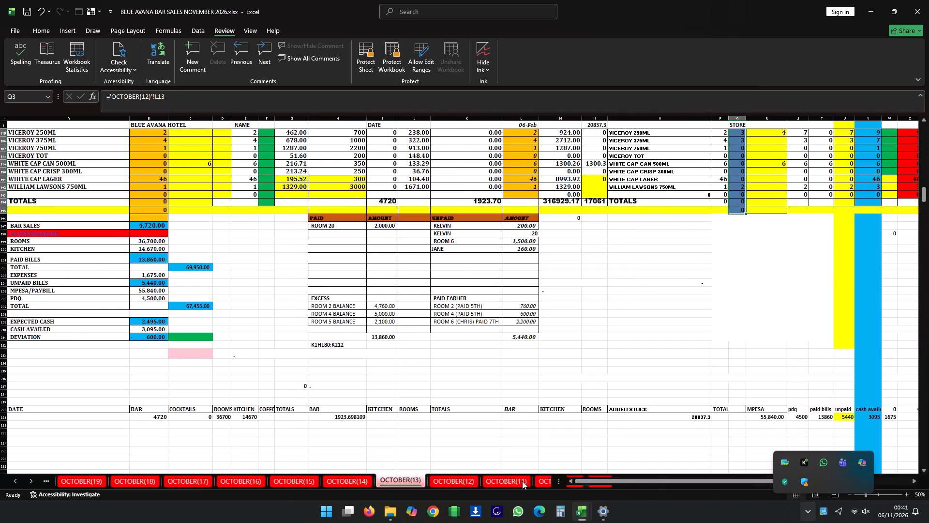
{"action": "triple_click", "coordinate": [522, 481]}
{"action": "triple_click", "coordinate": [522, 481]}
{"action": "triple_click", "coordinate": [522, 481]}
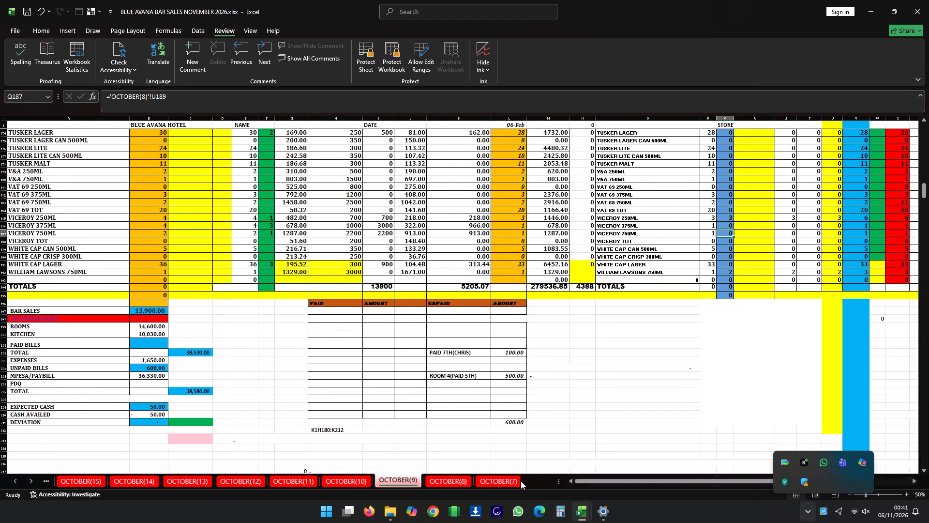
{"action": "double_click", "coordinate": [521, 481]}
{"action": "triple_click", "coordinate": [521, 481]}
{"action": "triple_click", "coordinate": [520, 482]}
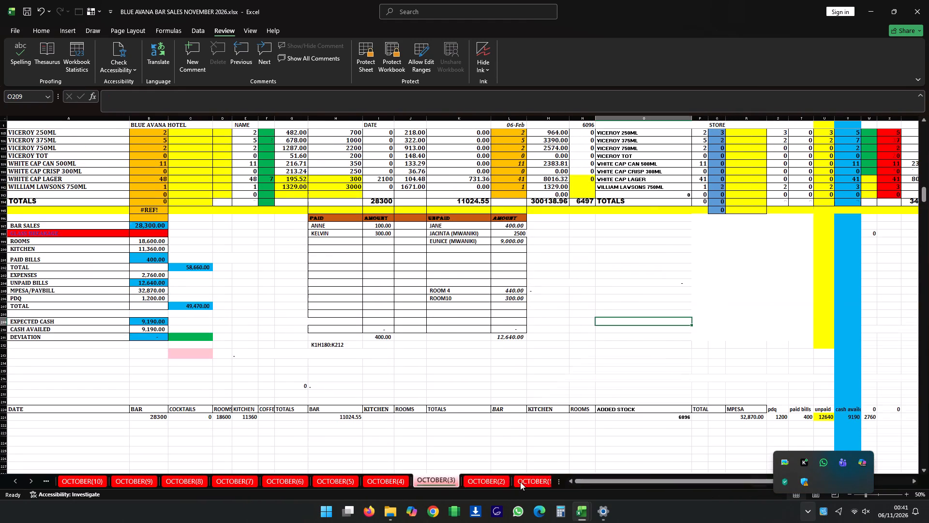
{"action": "left_click", "coordinate": [520, 482]}
{"action": "left_click", "coordinate": [520, 482]}
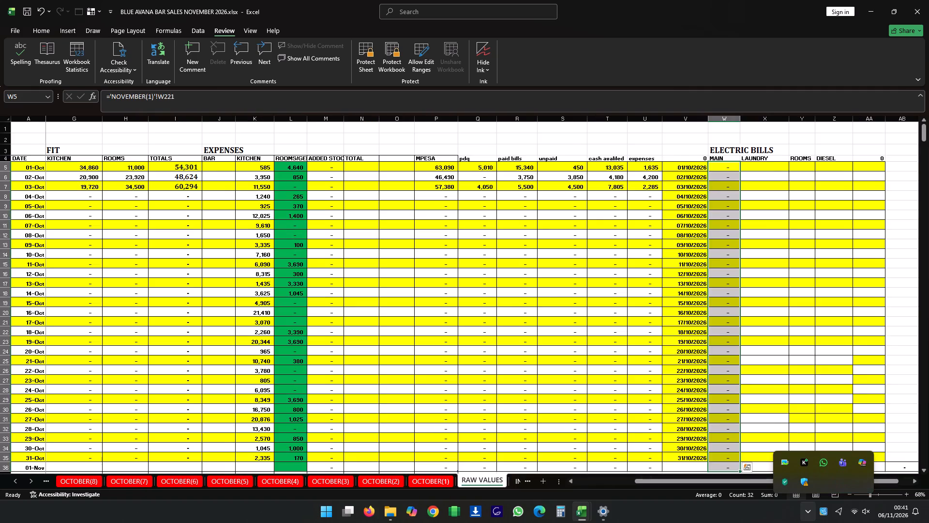
Examine the RAW VALUES sheet's daily sales, gross profit and expenses, including its TOTAL and TARGET rows and stock figures.
{"action": "scroll", "coordinate": [445, 439], "scroll_direction": "down", "scroll_amount": 9}
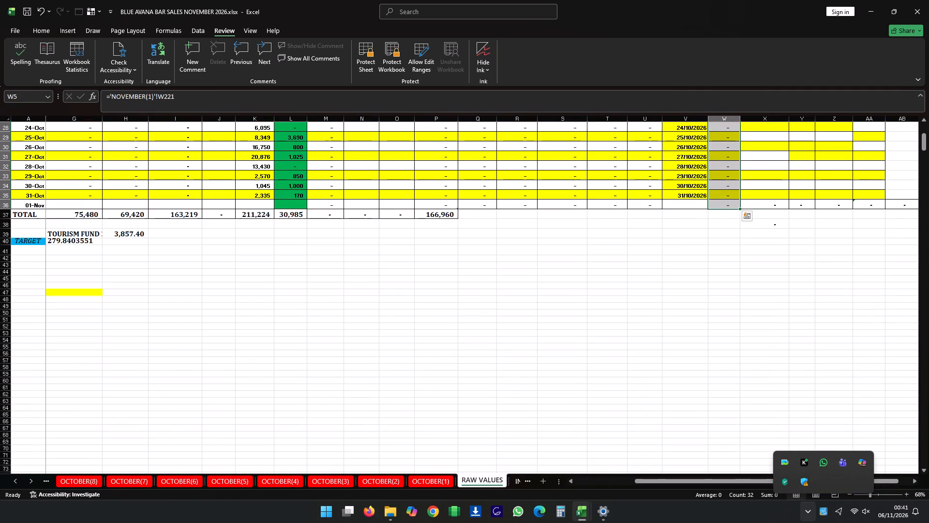
{"action": "left_click_drag", "start_coordinate": [287, 267], "coordinate": [289, 305]}
{"action": "left_click", "coordinate": [337, 298]}
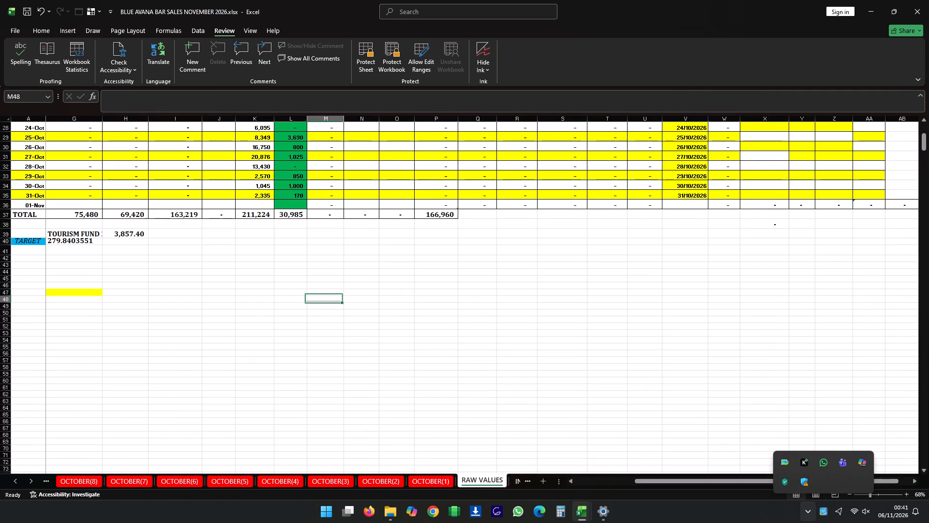
{"action": "left_click_drag", "start_coordinate": [697, 478], "coordinate": [660, 470]}
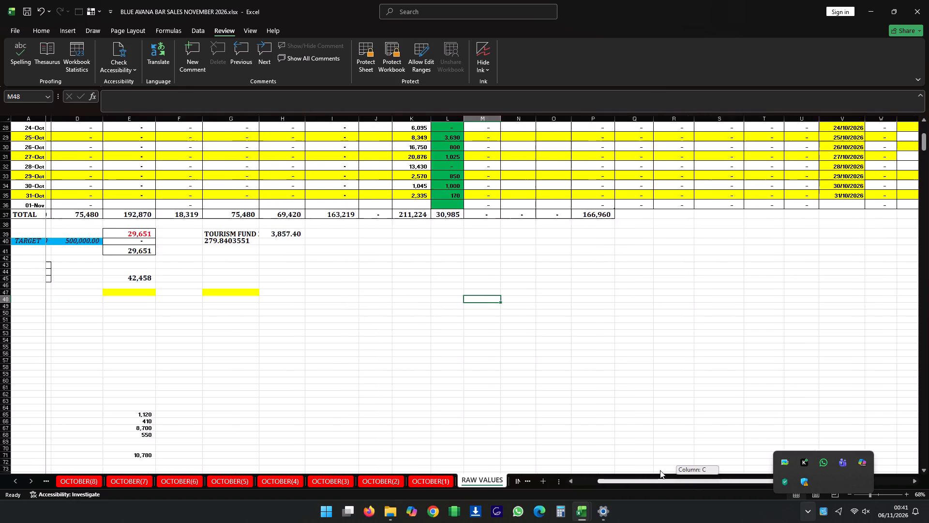
{"action": "left_click_drag", "start_coordinate": [660, 470], "coordinate": [627, 477]}
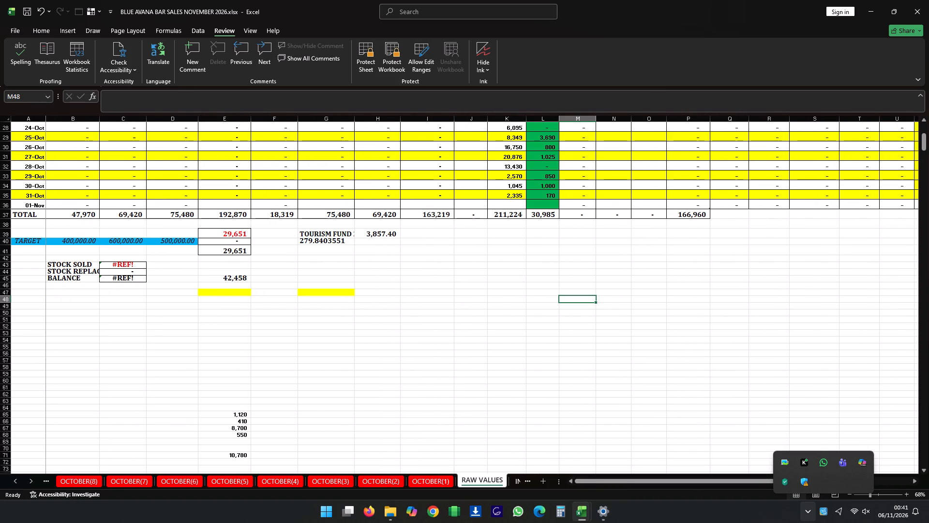
{"action": "scroll", "coordinate": [472, 366], "scroll_direction": "up", "scroll_amount": 5}
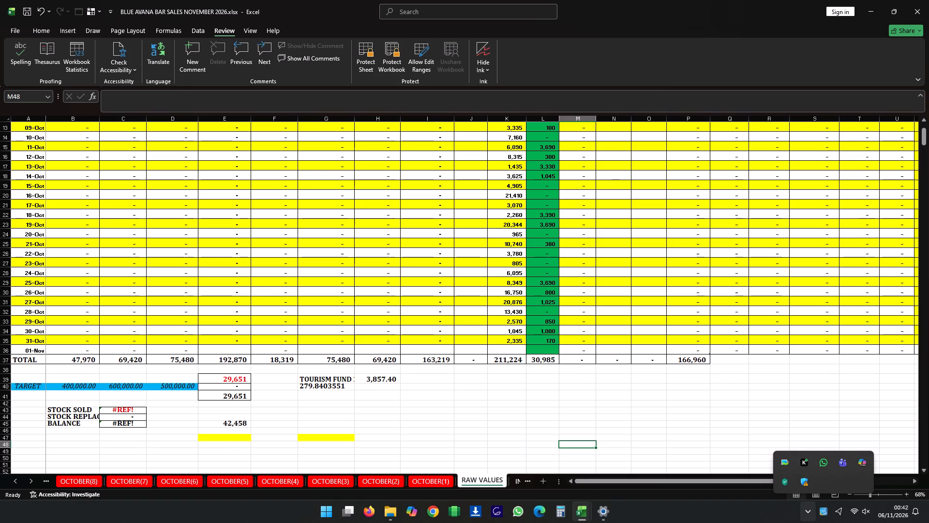
{"action": "scroll", "coordinate": [470, 368], "scroll_direction": "up", "scroll_amount": 8}
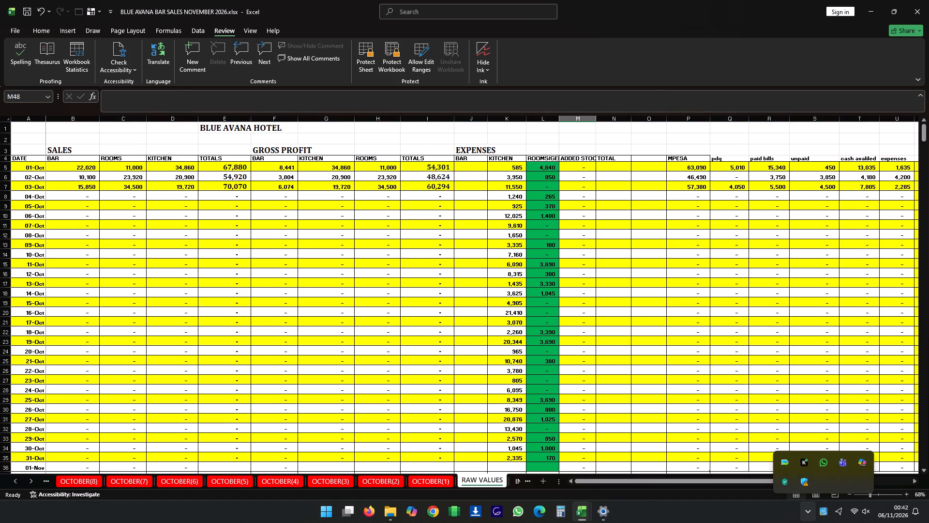
{"action": "scroll", "coordinate": [476, 358], "scroll_direction": "down", "scroll_amount": 1}
{"action": "scroll", "coordinate": [476, 358], "scroll_direction": "up", "scroll_amount": 2}
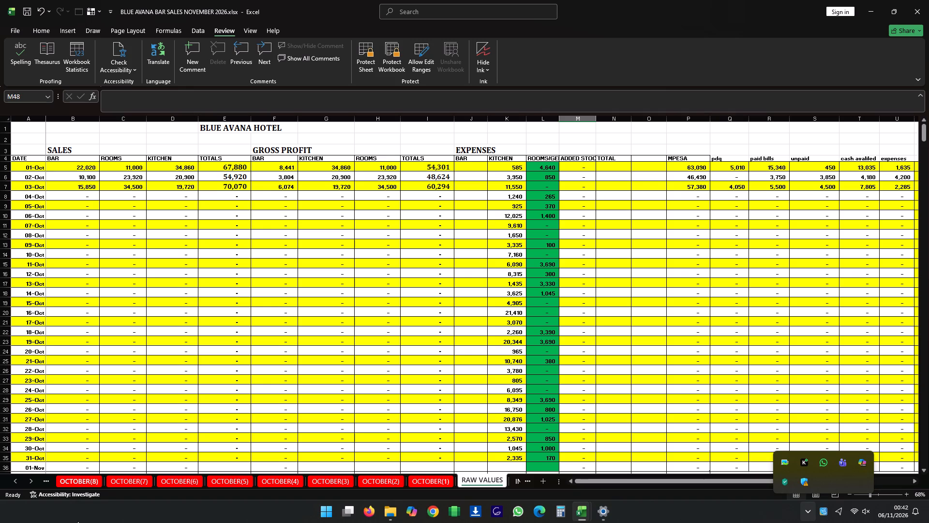
Return from RAW VALUES through the October and earlier November sheets to the NOVEMBER(5) sheet.
{"action": "triple_click", "coordinate": [46, 478]}
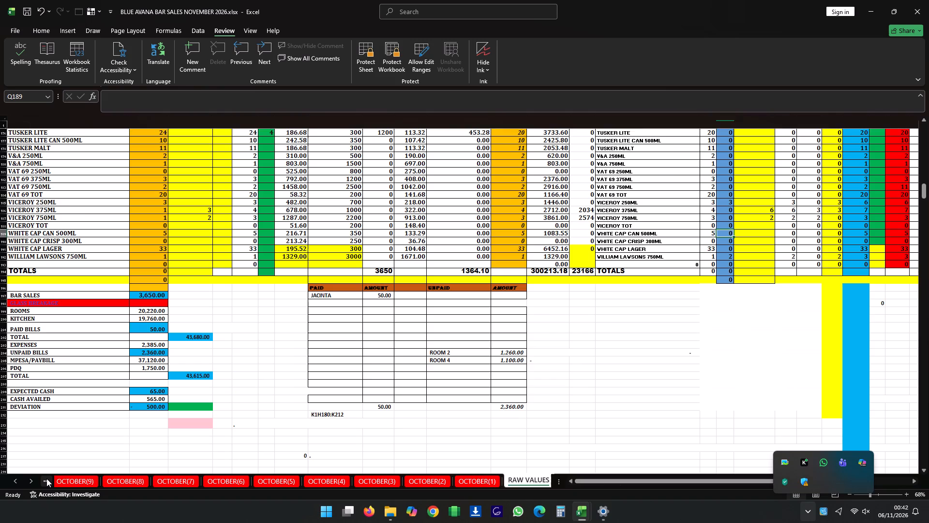
{"action": "triple_click", "coordinate": [46, 478]}
{"action": "left_click", "coordinate": [46, 478]}
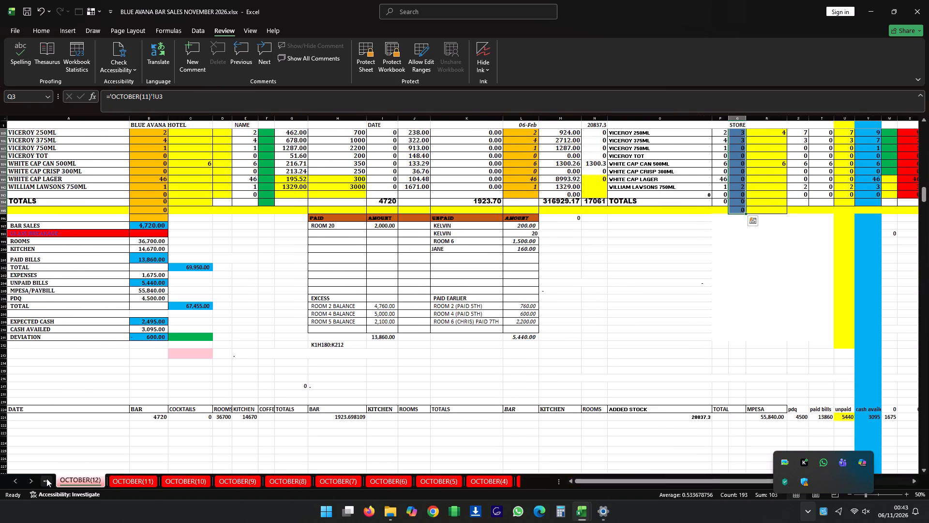
{"action": "left_click", "coordinate": [46, 478]}
{"action": "triple_click", "coordinate": [46, 478]}
{"action": "triple_click", "coordinate": [46, 478]}
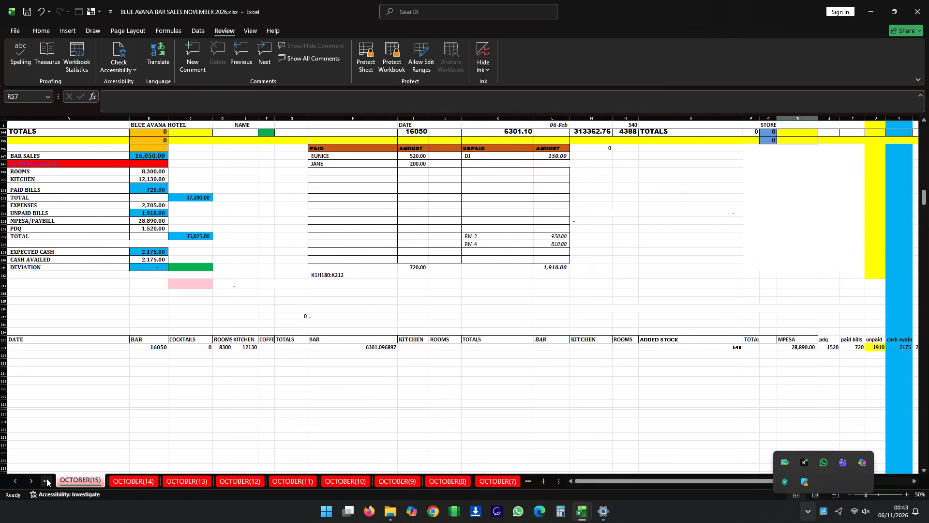
{"action": "triple_click", "coordinate": [46, 478]}
{"action": "triple_click", "coordinate": [46, 478]}
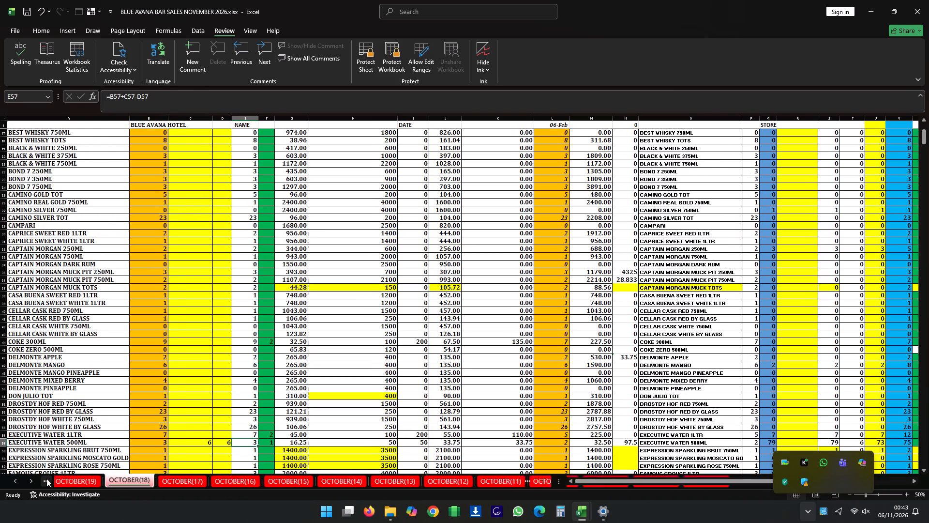
{"action": "triple_click", "coordinate": [46, 478]}
{"action": "left_click", "coordinate": [46, 478]}
{"action": "triple_click", "coordinate": [46, 478]}
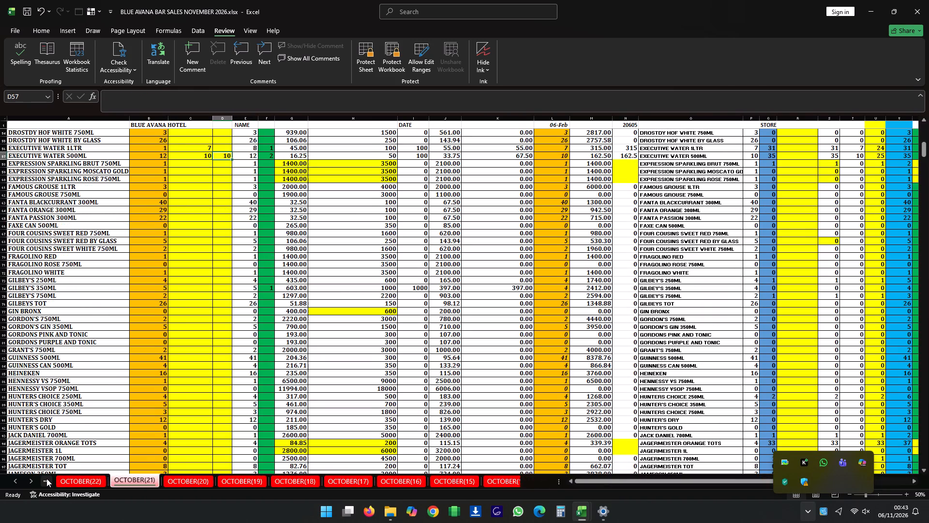
{"action": "triple_click", "coordinate": [46, 478]}
{"action": "triple_click", "coordinate": [46, 478]}
{"action": "double_click", "coordinate": [46, 478]}
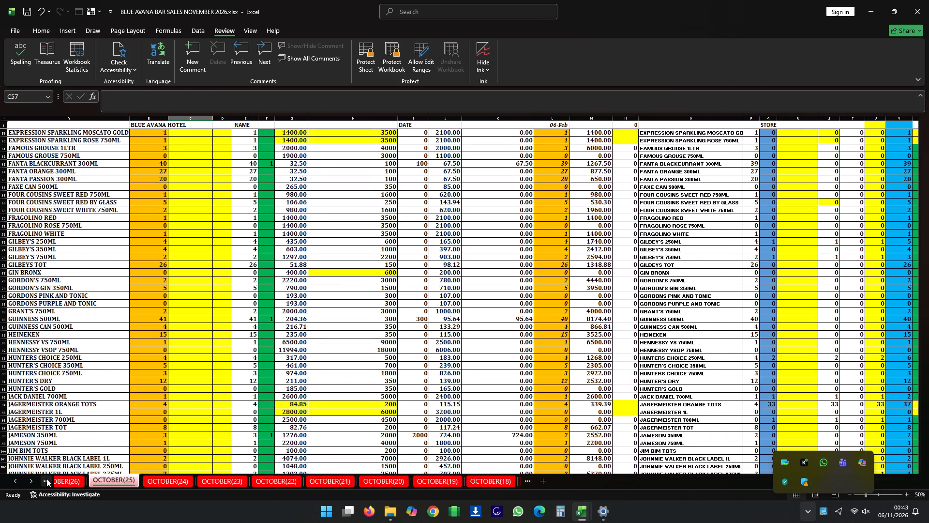
{"action": "triple_click", "coordinate": [46, 478]}
{"action": "triple_click", "coordinate": [46, 478]}
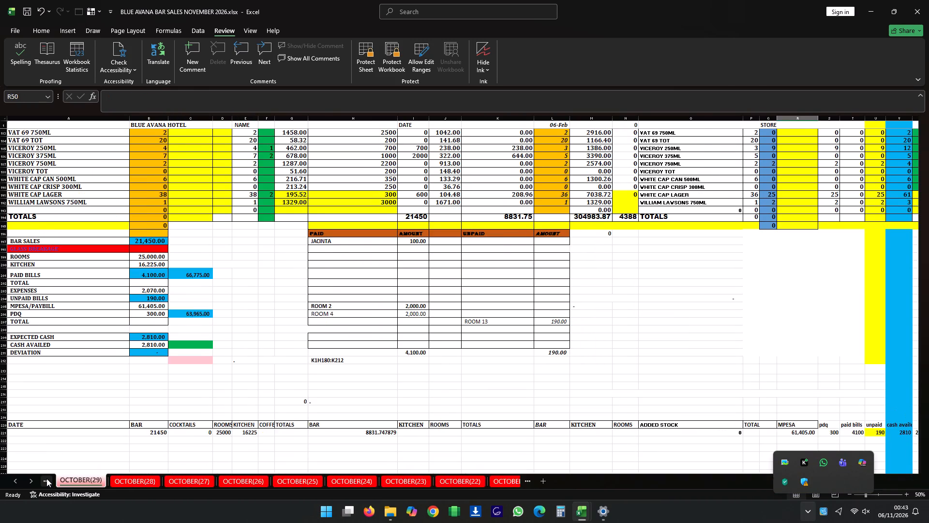
{"action": "triple_click", "coordinate": [46, 478]}
{"action": "triple_click", "coordinate": [46, 478]}
{"action": "triple_click", "coordinate": [46, 478]}
{"action": "double_click", "coordinate": [46, 478]}
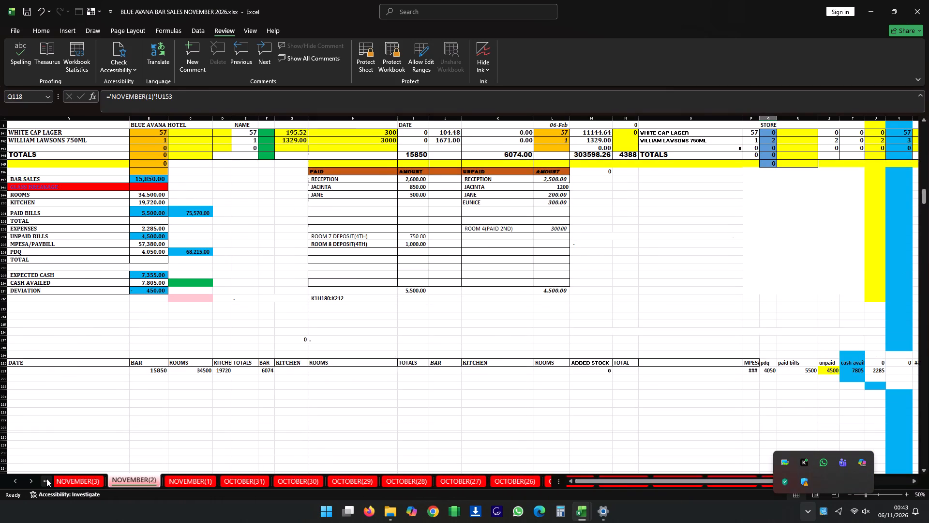
{"action": "triple_click", "coordinate": [46, 478]}
{"action": "triple_click", "coordinate": [46, 478]}
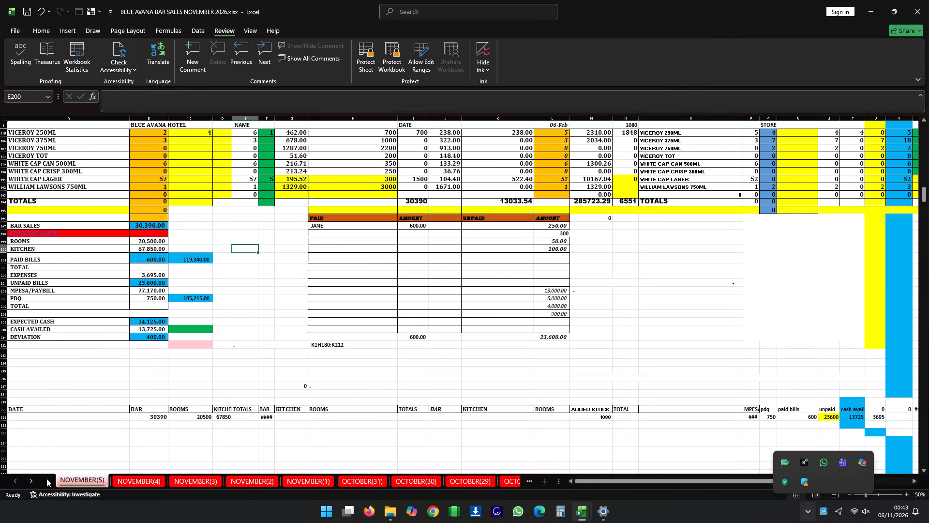
{"action": "double_click", "coordinate": [46, 478]}
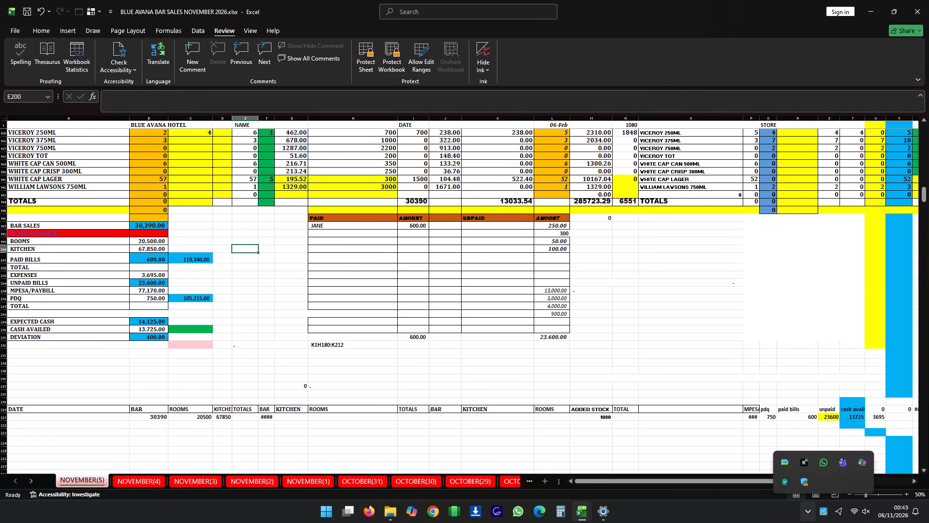
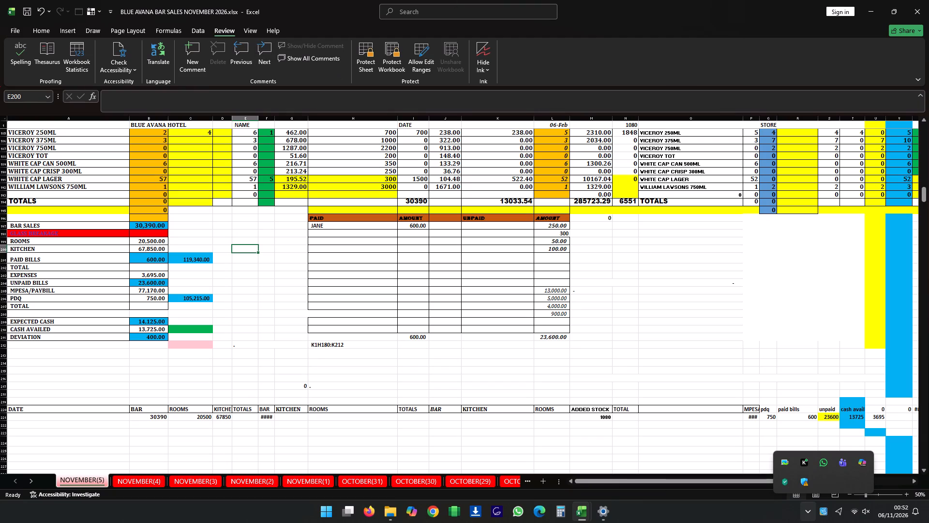
Change the ROOMS amount in the NOVEMBER(5) end-of-day summary to 20600.
{"action": "left_click", "coordinate": [148, 241]}
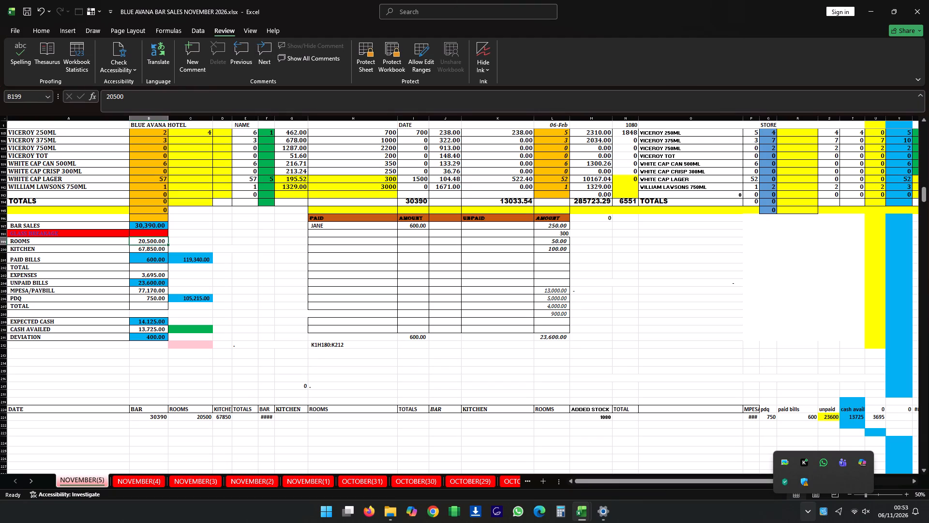
{"action": "type", "text": "20600"}
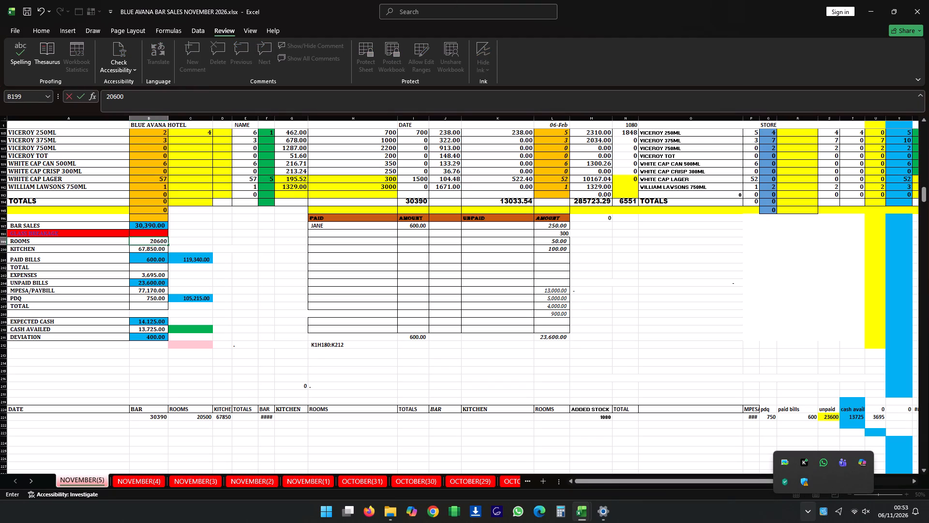
{"action": "left_click", "coordinate": [442, 334]}
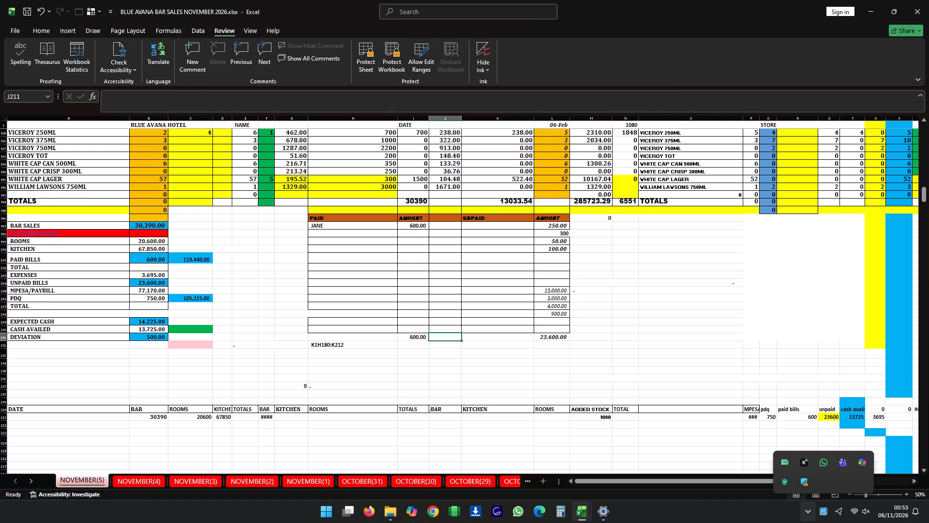
Set the MPESA/PAYBILL amount in the NOVEMBER(5) end-of-day summary to 77270.
{"action": "left_click", "coordinate": [153, 288]}
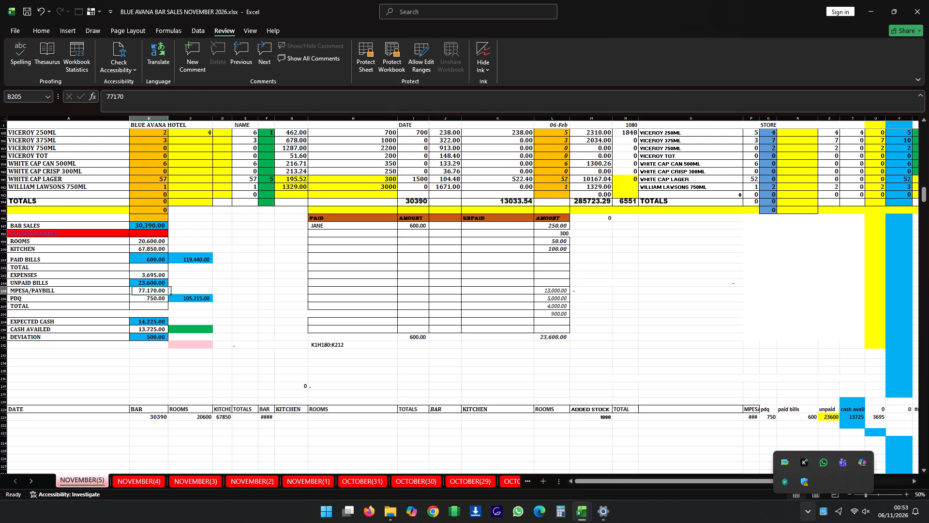
{"action": "type", "text": "77"}
{"action": "key", "text": "7"}
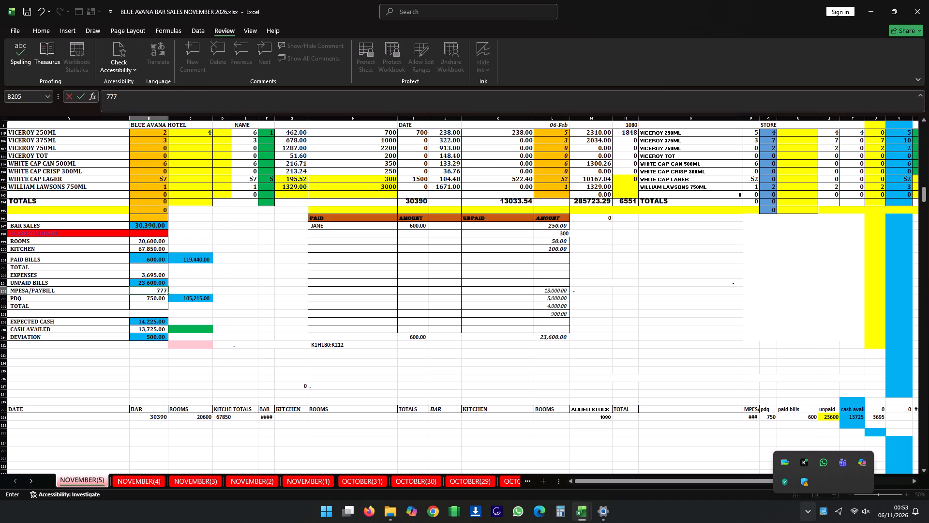
{"action": "key", "text": "BackSpace"}
{"action": "key", "text": "2"}
{"action": "type", "text": "70"}
{"action": "key", "text": "Down"}
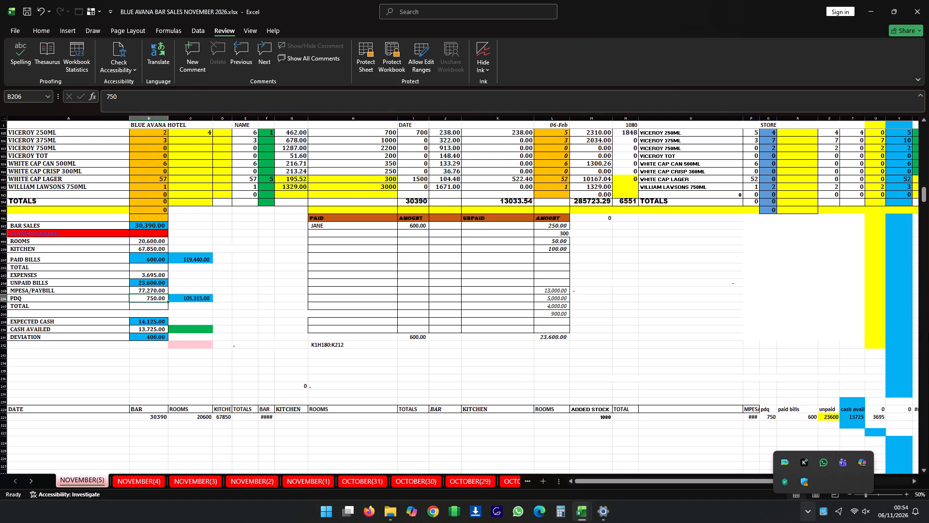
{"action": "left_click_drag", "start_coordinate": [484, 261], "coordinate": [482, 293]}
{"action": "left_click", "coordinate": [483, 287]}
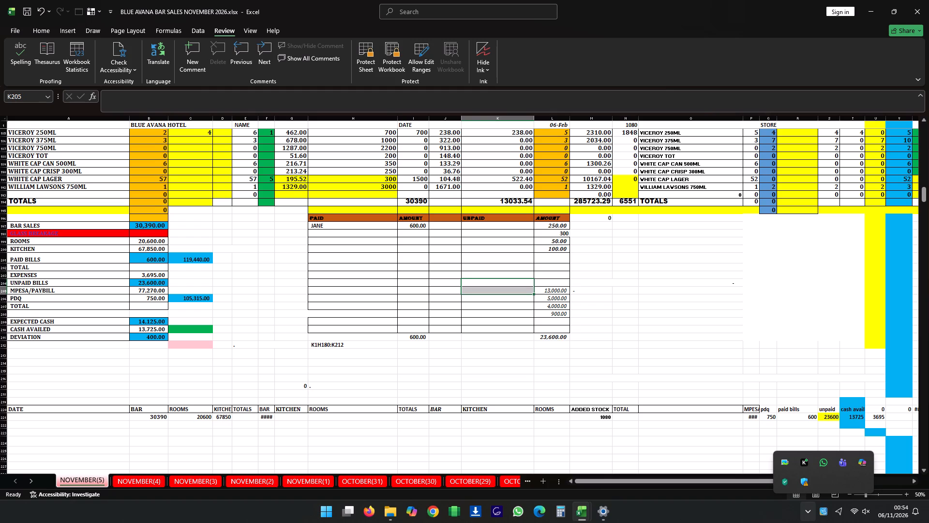
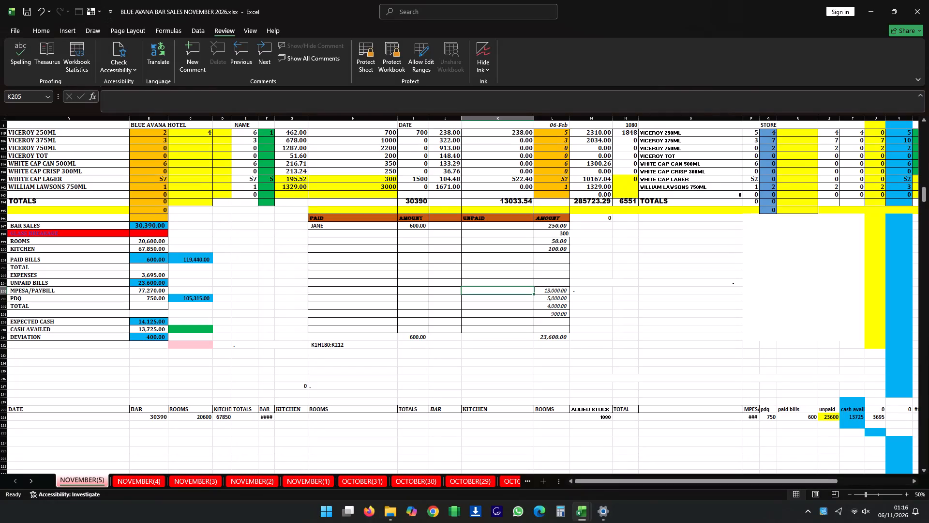
Set the ROOMS amount in the NOVEMBER(5) end-of-day summary to 23100.
{"action": "left_click", "coordinate": [158, 240]}
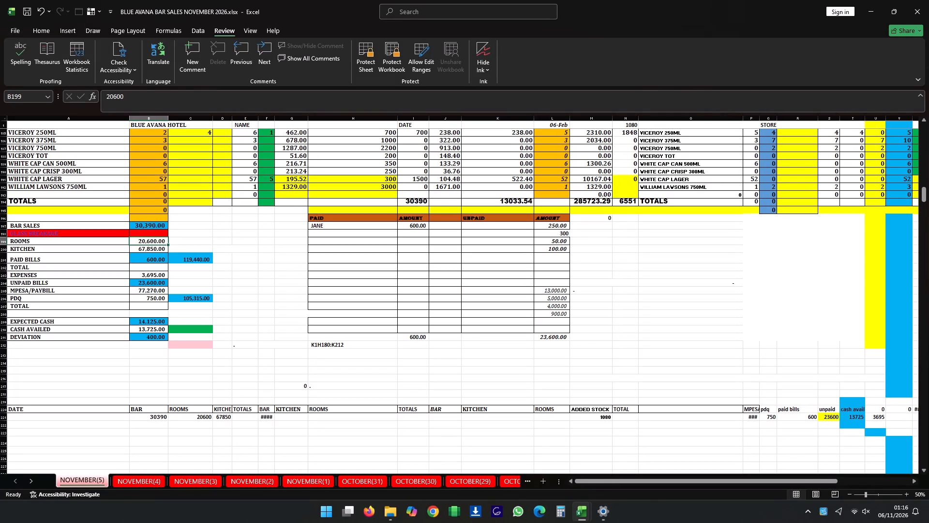
{"action": "type", "text": "23100"}
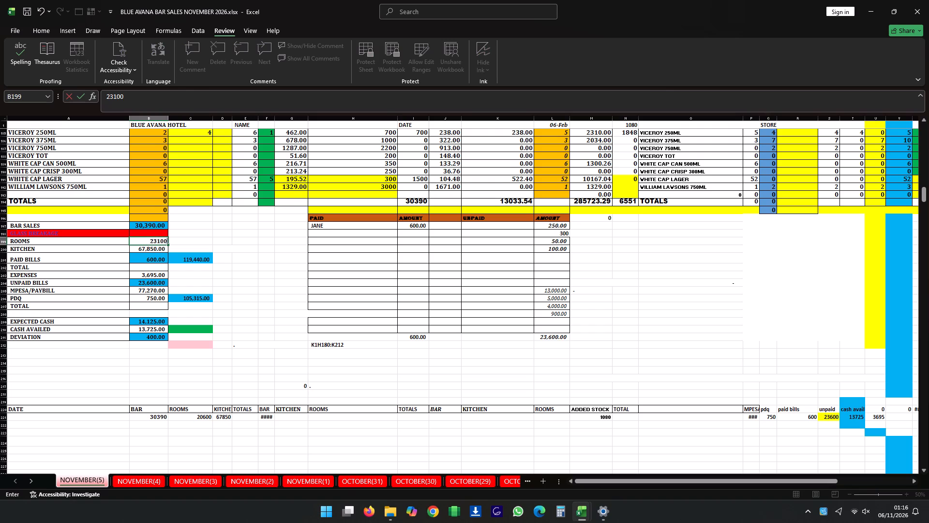
{"action": "key", "text": "Right"}
{"action": "key", "text": "Left"}
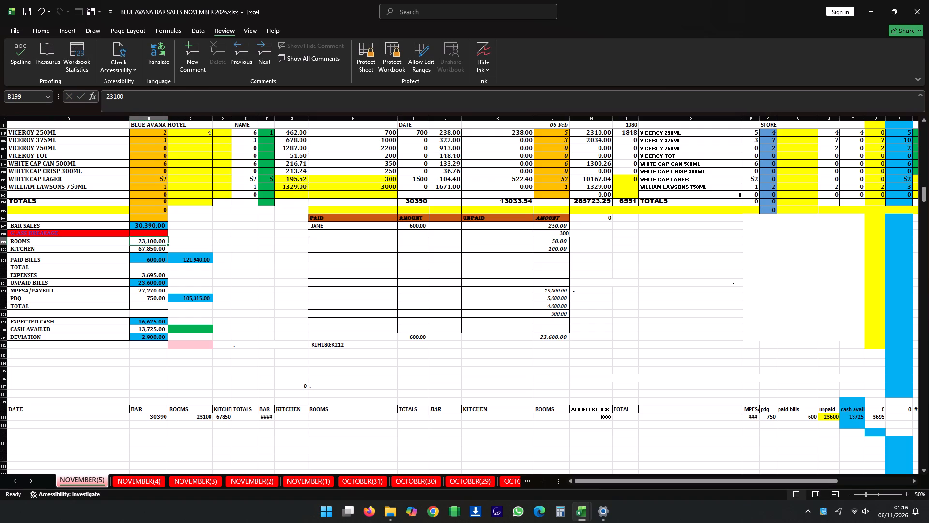
Change the MPESA/PAYBILL amount in the NOVEMBER(5) end-of-day summary to 79770.
{"action": "left_click", "coordinate": [152, 292]}
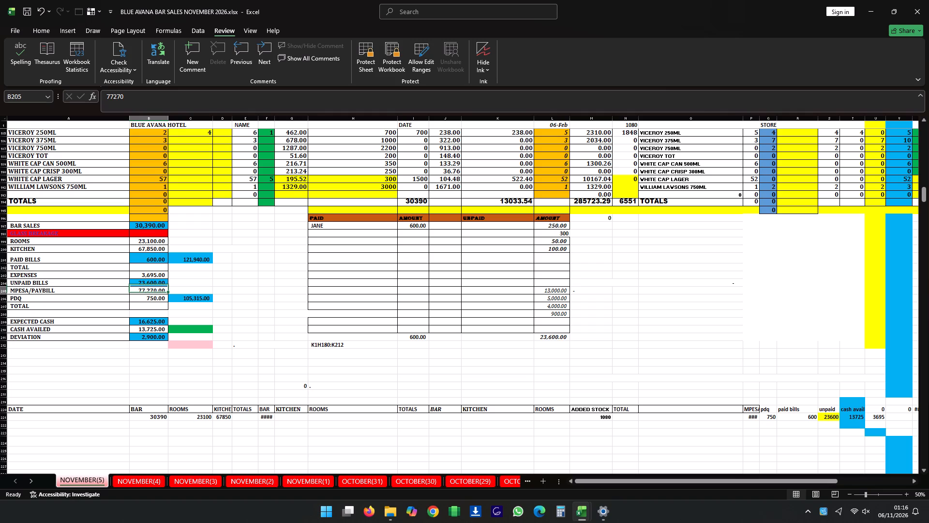
{"action": "type", "text": "77"}
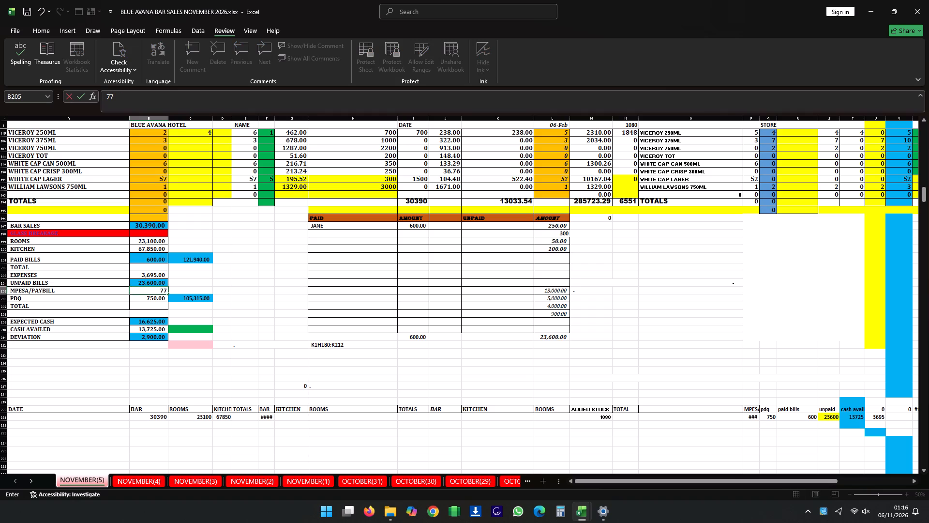
{"action": "key", "text": "9"}
{"action": "key", "text": "BackSpace"}
{"action": "key", "text": "BackSpace"}
{"action": "type", "text": "9770"}
{"action": "key", "text": "Down"}
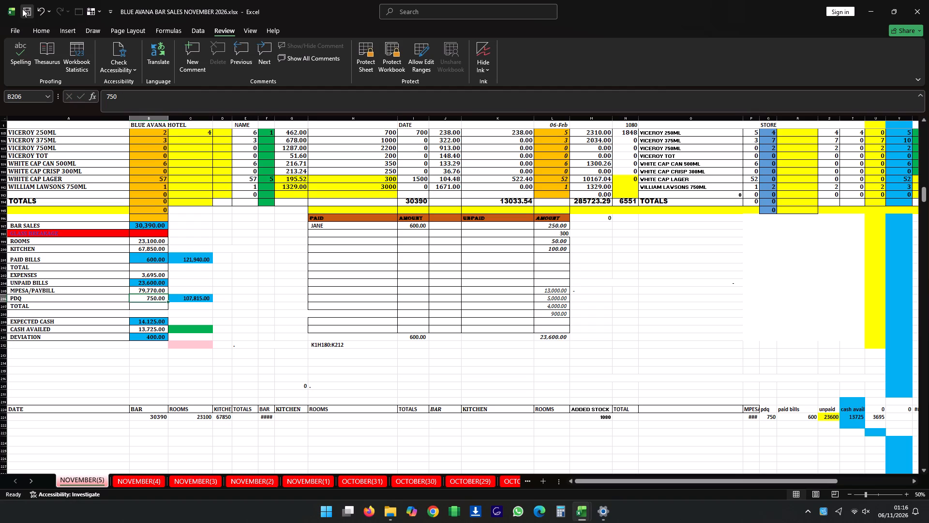
Save the November 2026 bar sales workbook.
{"action": "left_click", "coordinate": [22, 9]}
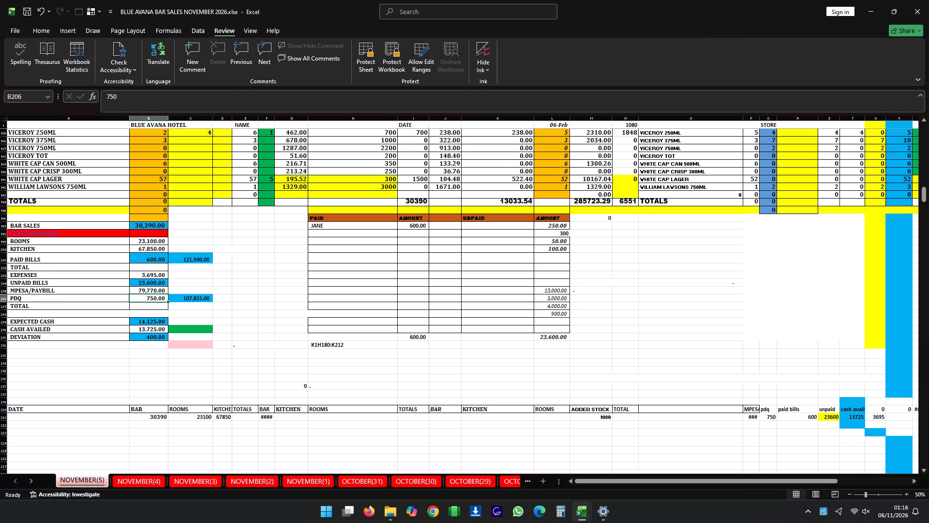
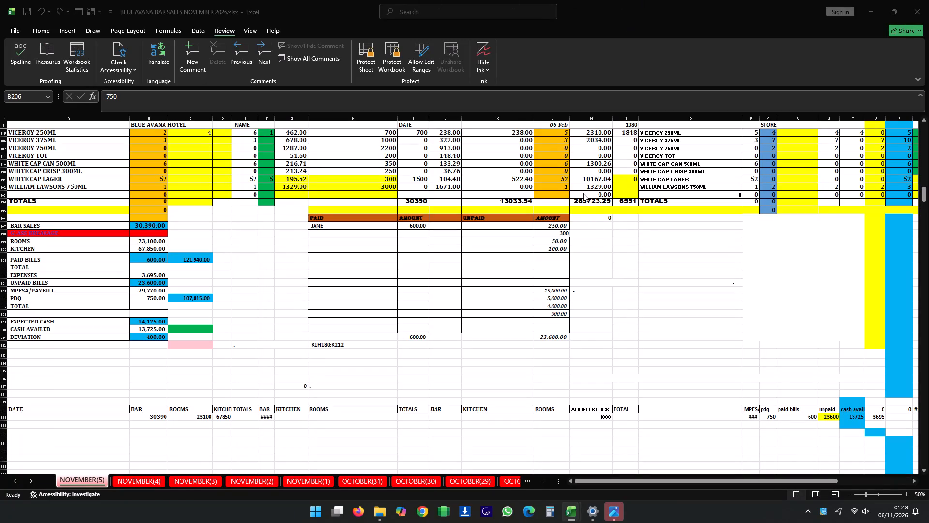
Enter an unpaid bill amount of 550 in the first empty row below the 100.00 entry in NOVEMBER(5).
{"action": "left_click", "coordinate": [562, 256]}
{"action": "left_click", "coordinate": [562, 256]}
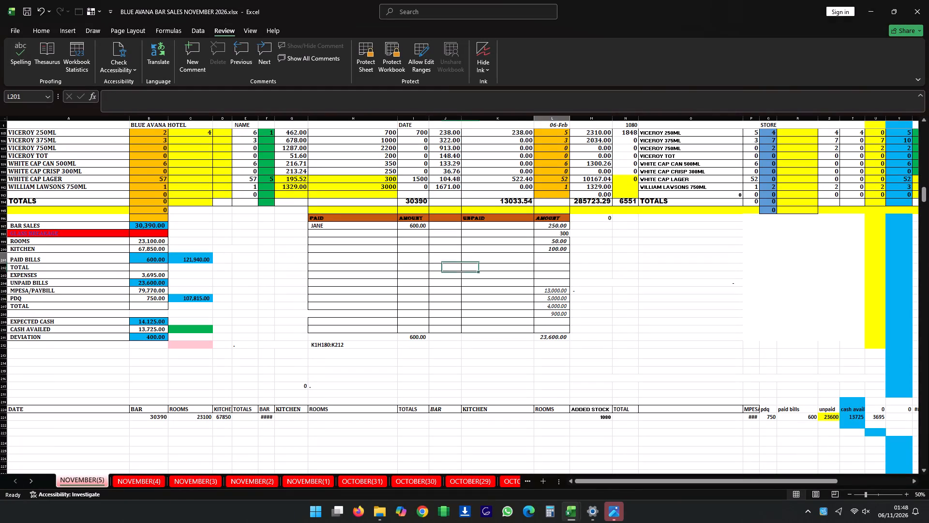
{"action": "type", "text": "550"}
{"action": "key", "text": "Down"}
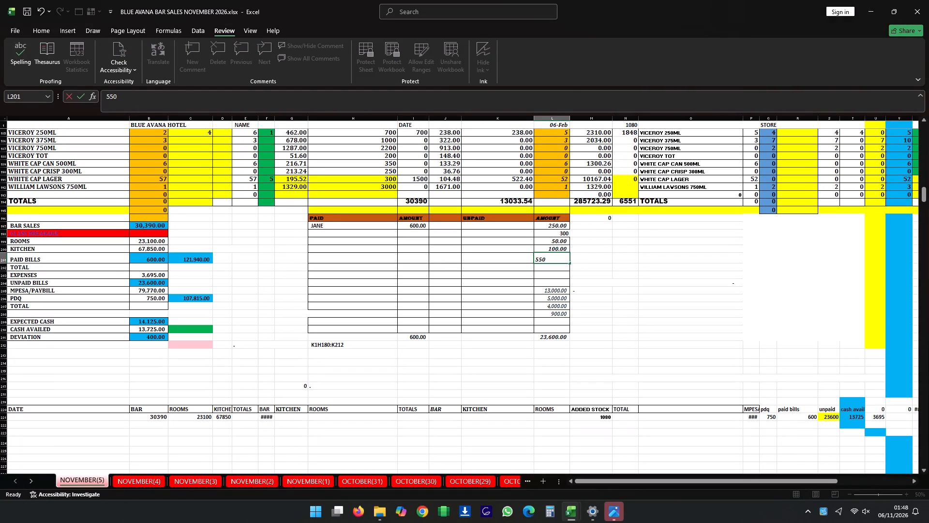
{"action": "key", "text": "Up"}
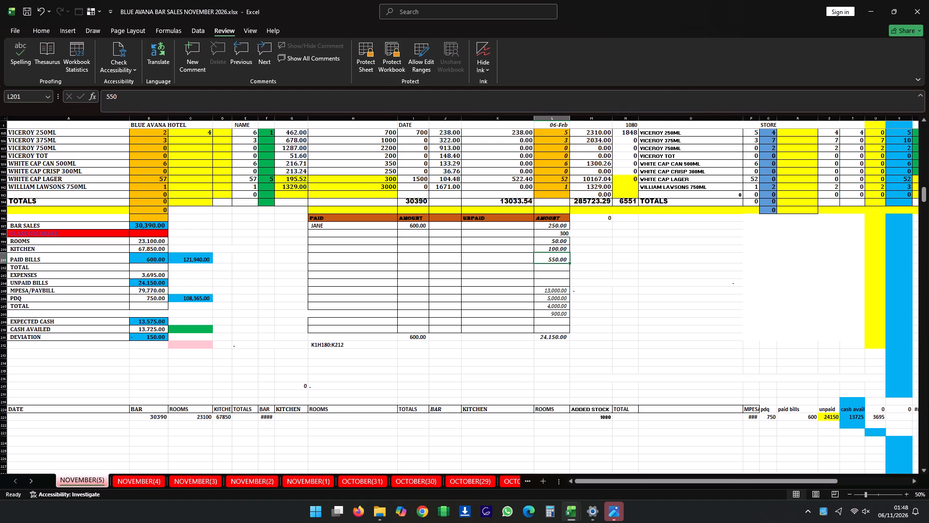
{"action": "key", "text": "Down"}
{"action": "key", "text": "Up"}
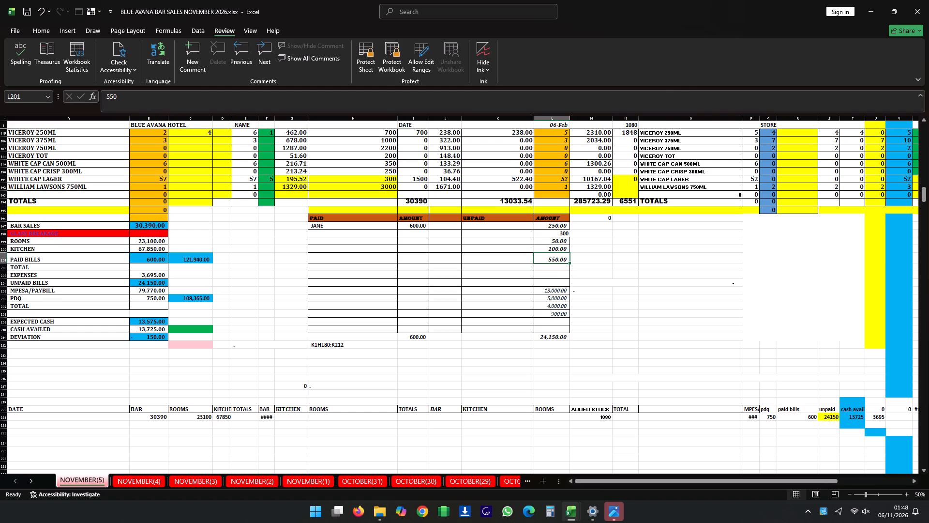
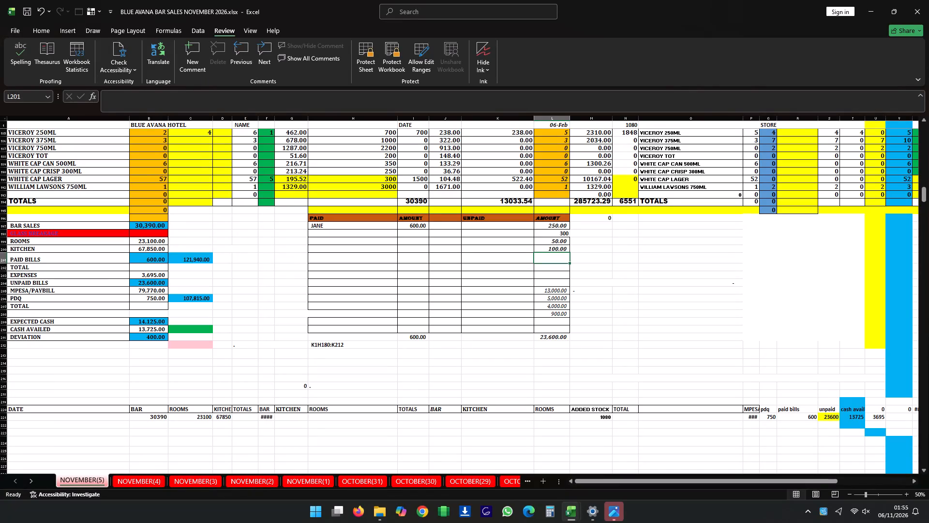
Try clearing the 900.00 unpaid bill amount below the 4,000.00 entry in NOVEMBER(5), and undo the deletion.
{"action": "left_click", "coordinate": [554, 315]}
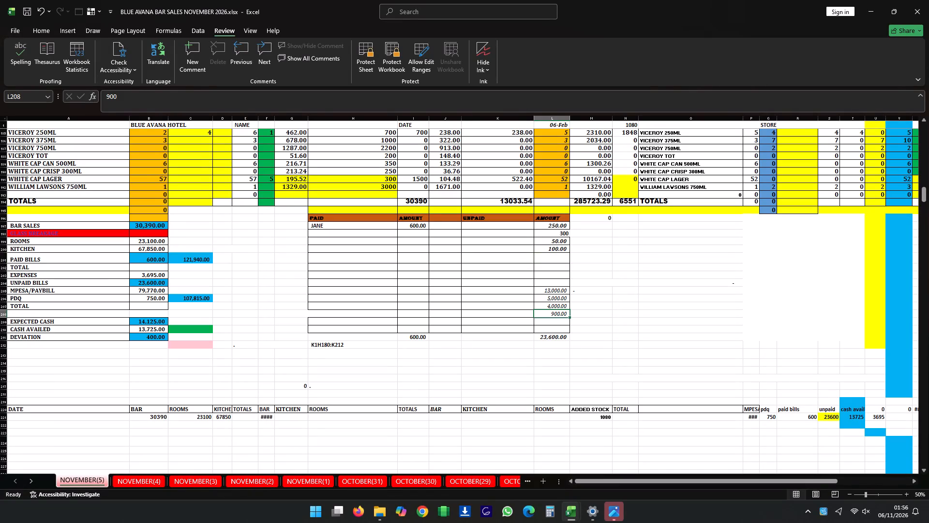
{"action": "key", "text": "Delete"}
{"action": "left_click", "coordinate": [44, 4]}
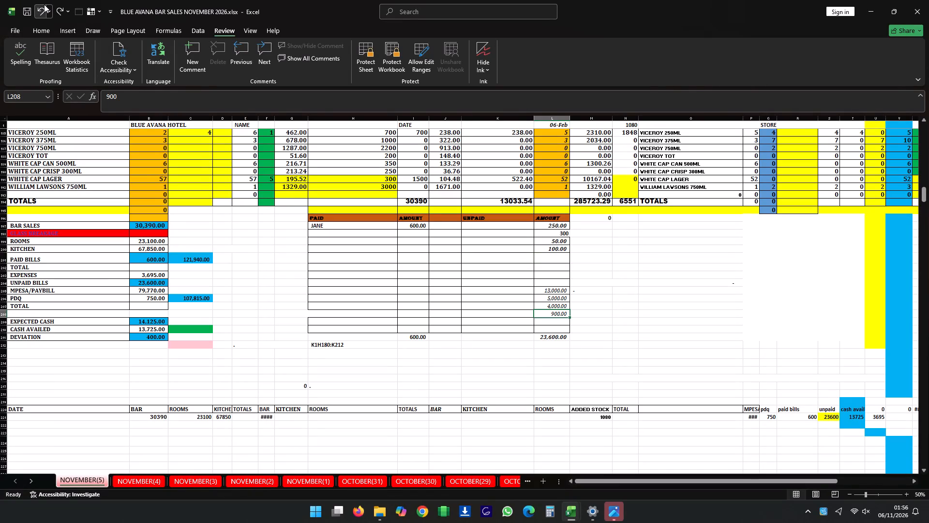
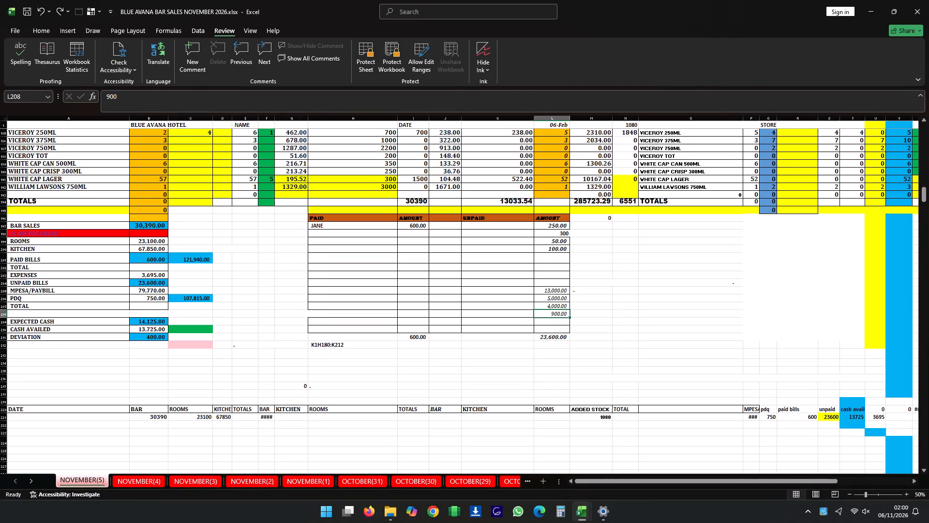
Examine the unpaid bill entries and their amounts in the NOVEMBER(5) summary.
{"action": "left_click_drag", "start_coordinate": [494, 240], "coordinate": [531, 313]}
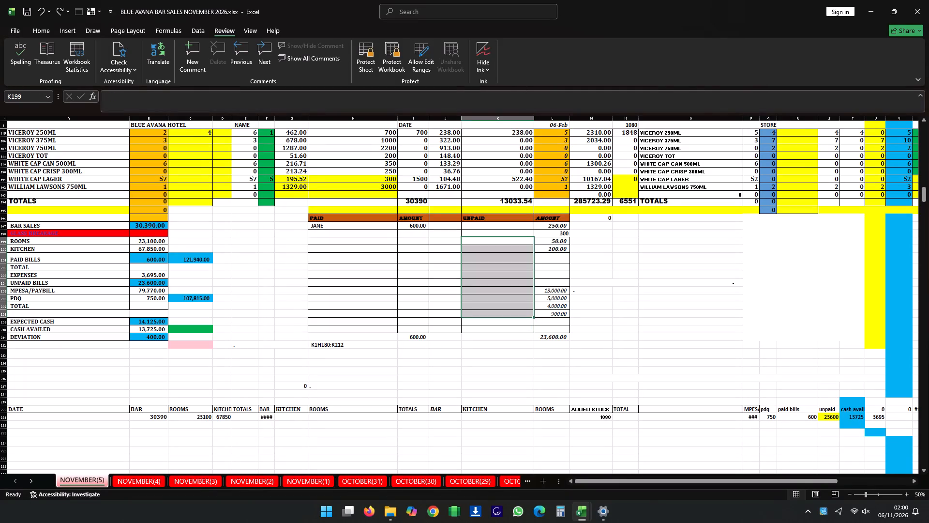
{"action": "left_click", "coordinate": [547, 319]}
{"action": "left_click_drag", "start_coordinate": [549, 229], "coordinate": [569, 329]}
{"action": "left_click", "coordinate": [557, 316]}
{"action": "left_click_drag", "start_coordinate": [553, 279], "coordinate": [568, 331]}
{"action": "left_click", "coordinate": [568, 331]}
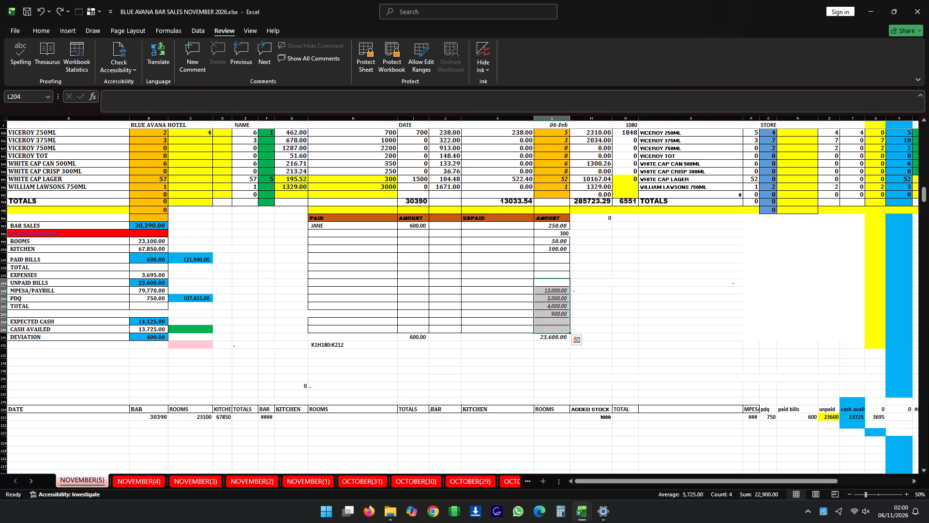
{"action": "left_click", "coordinate": [561, 320]}
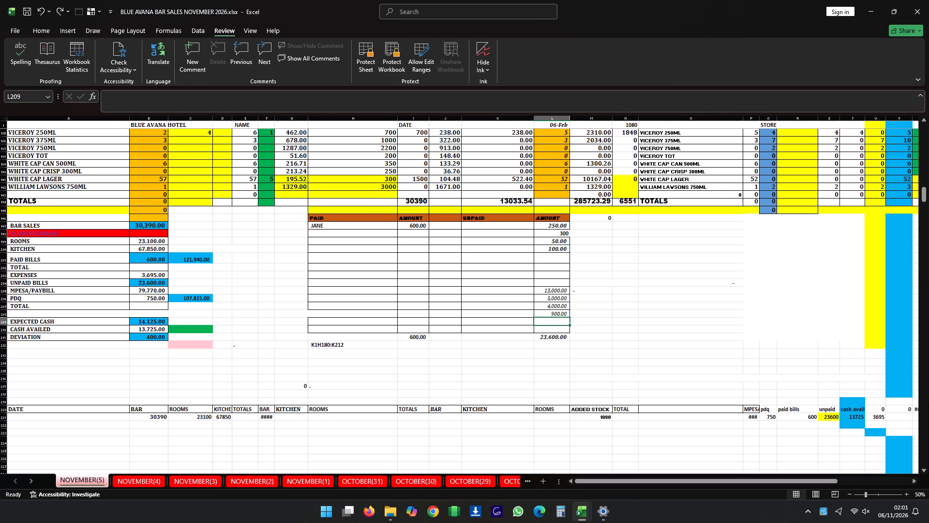
{"action": "left_click_drag", "start_coordinate": [513, 245], "coordinate": [529, 357]}
{"action": "left_click", "coordinate": [529, 357]}
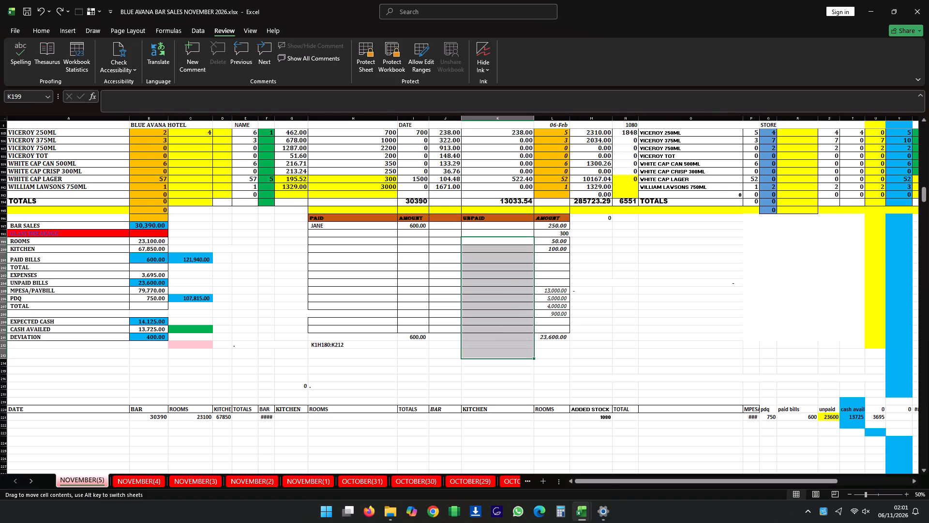
{"action": "left_click", "coordinate": [528, 340]}
{"action": "left_click", "coordinate": [511, 292]}
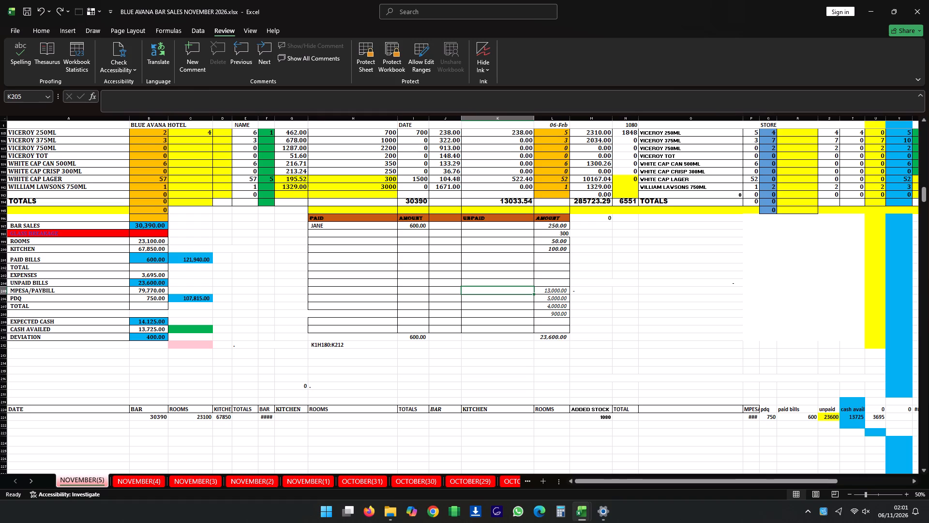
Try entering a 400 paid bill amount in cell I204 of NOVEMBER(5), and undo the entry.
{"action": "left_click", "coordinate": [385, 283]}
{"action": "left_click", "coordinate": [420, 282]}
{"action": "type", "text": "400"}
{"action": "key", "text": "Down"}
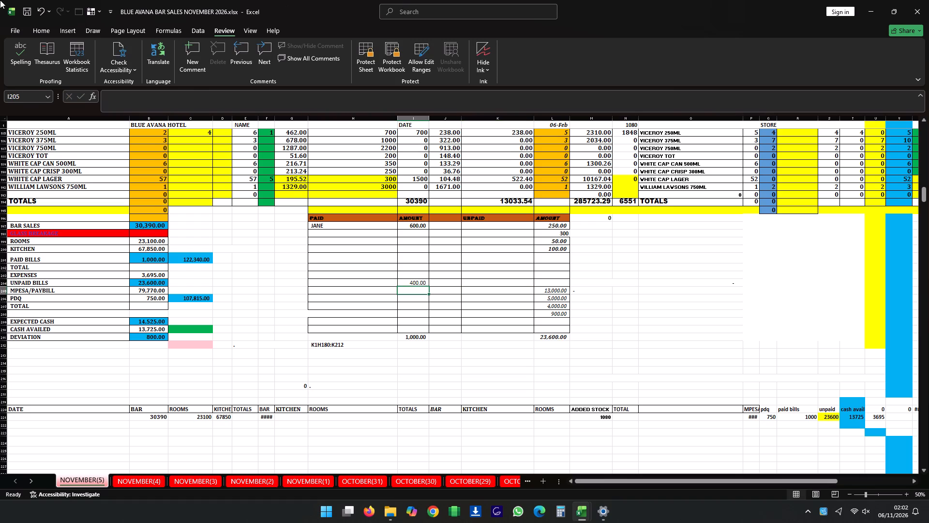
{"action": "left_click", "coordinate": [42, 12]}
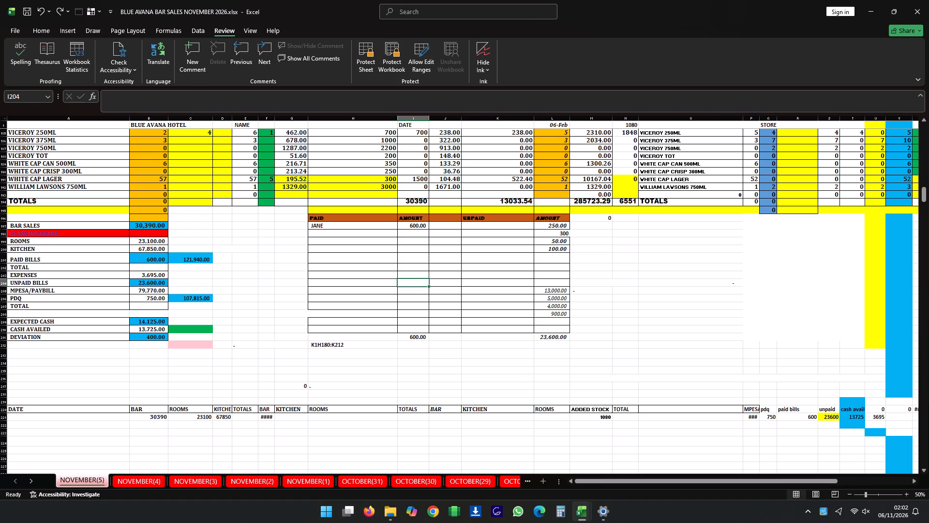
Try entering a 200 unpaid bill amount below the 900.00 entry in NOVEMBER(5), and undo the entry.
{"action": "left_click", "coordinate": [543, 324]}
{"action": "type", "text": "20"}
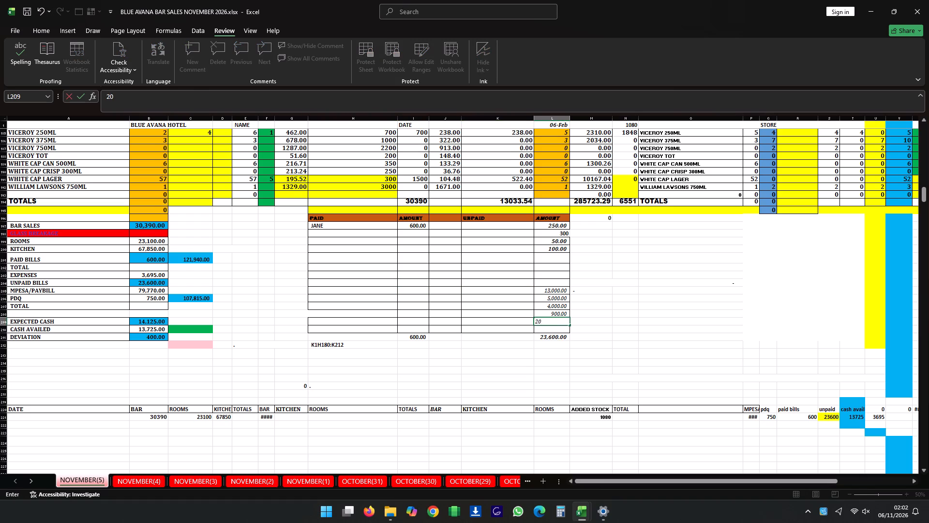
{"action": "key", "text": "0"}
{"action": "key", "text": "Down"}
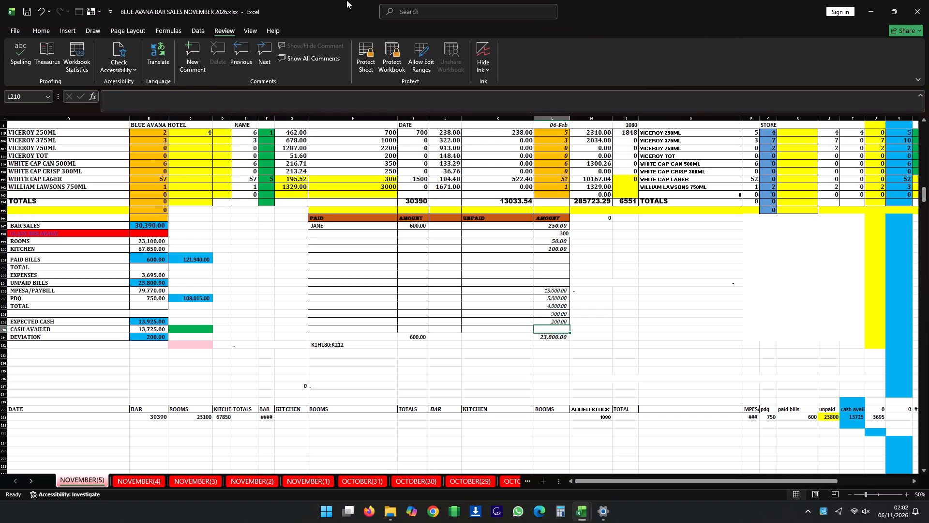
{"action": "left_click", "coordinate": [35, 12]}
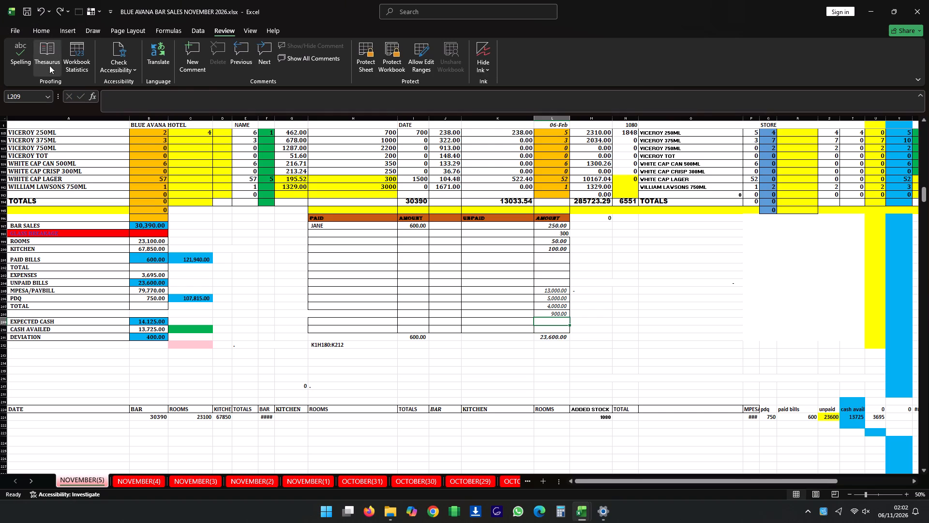
Check the formulas behind the deviation, expected cash, the sum beside PAID BILLS, and the unpaid bills total.
{"action": "double_click", "coordinate": [156, 338]}
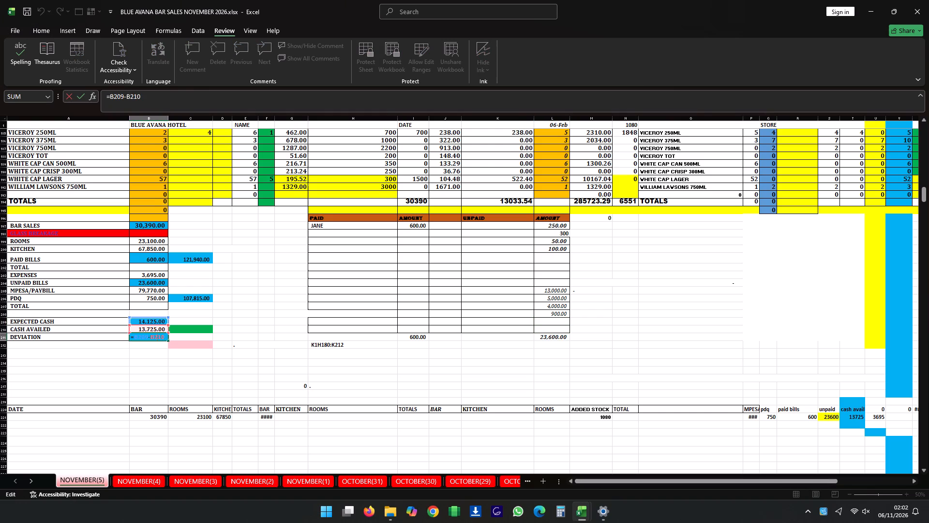
{"action": "key", "text": "Return"}
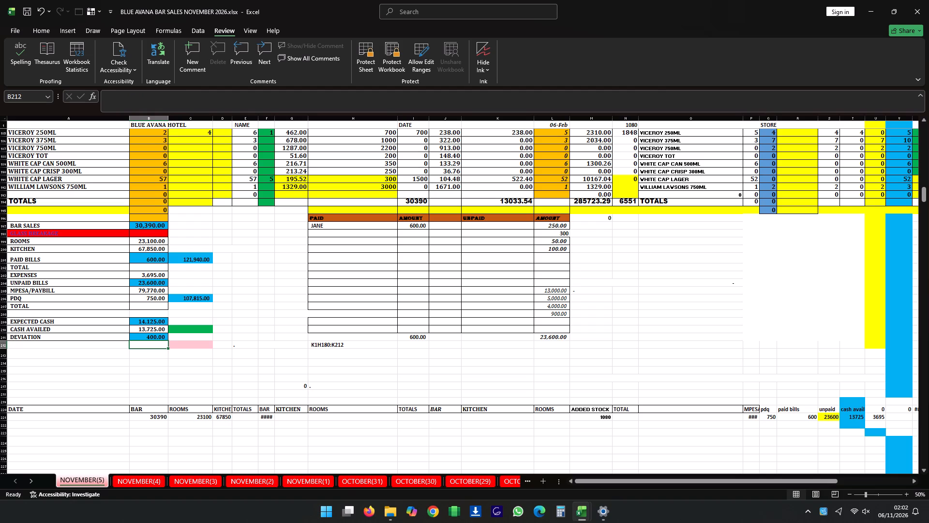
{"action": "left_click", "coordinate": [154, 319]}
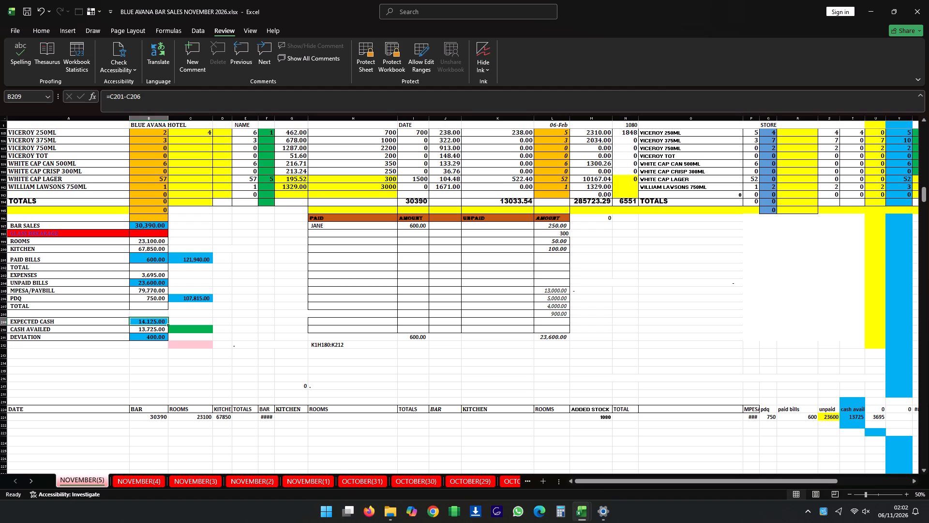
{"action": "double_click", "coordinate": [158, 323]}
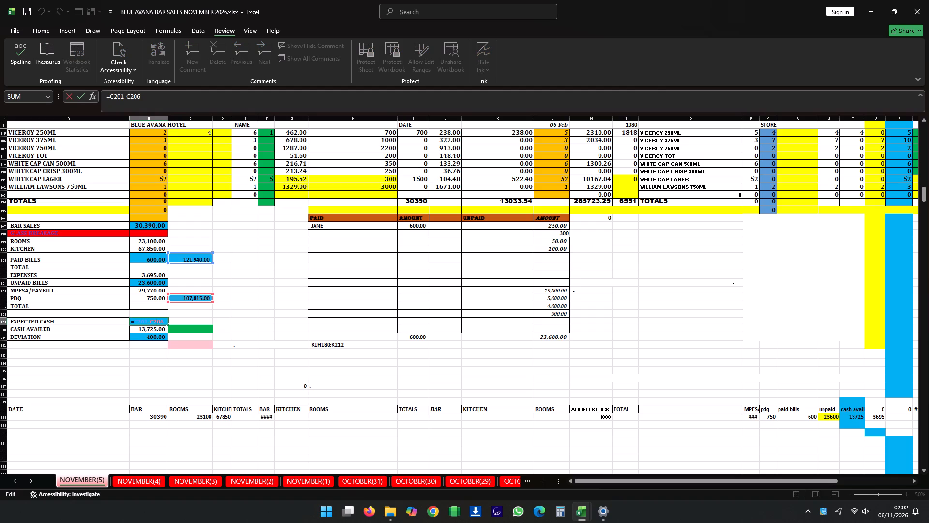
{"action": "key", "text": "Return"}
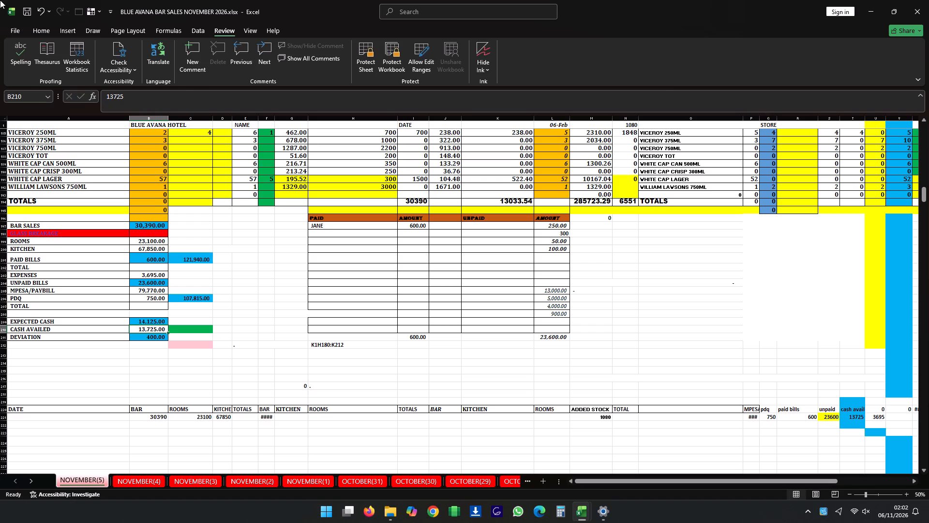
{"action": "double_click", "coordinate": [183, 261]}
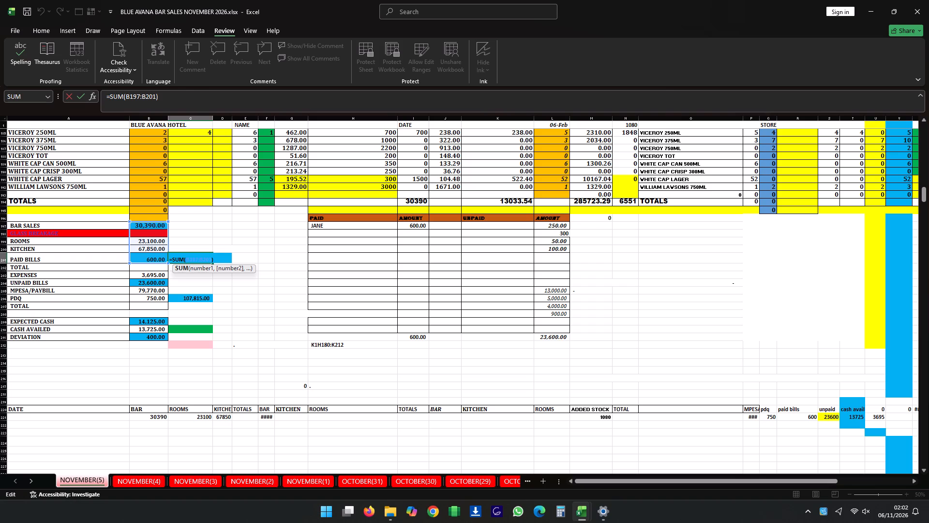
{"action": "key", "text": "Return"}
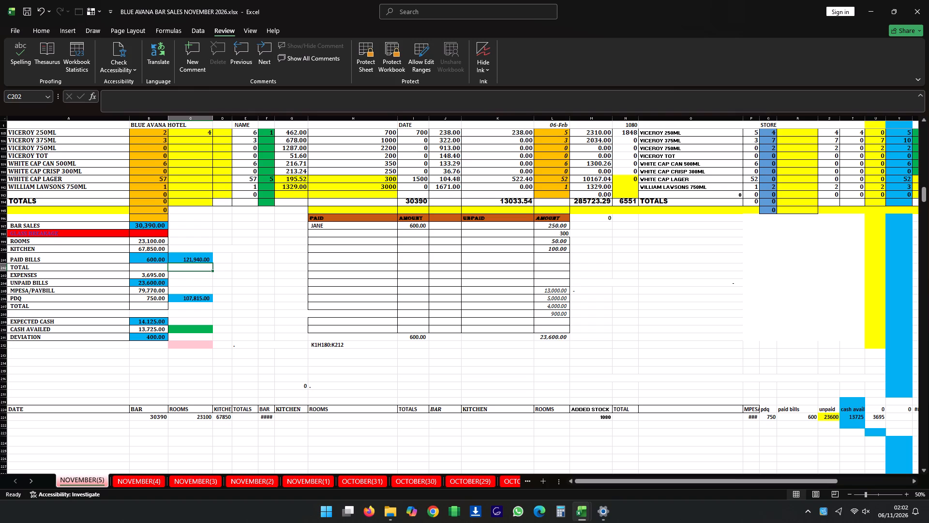
{"action": "left_click_drag", "start_coordinate": [458, 264], "coordinate": [511, 332]}
{"action": "left_click", "coordinate": [514, 320]}
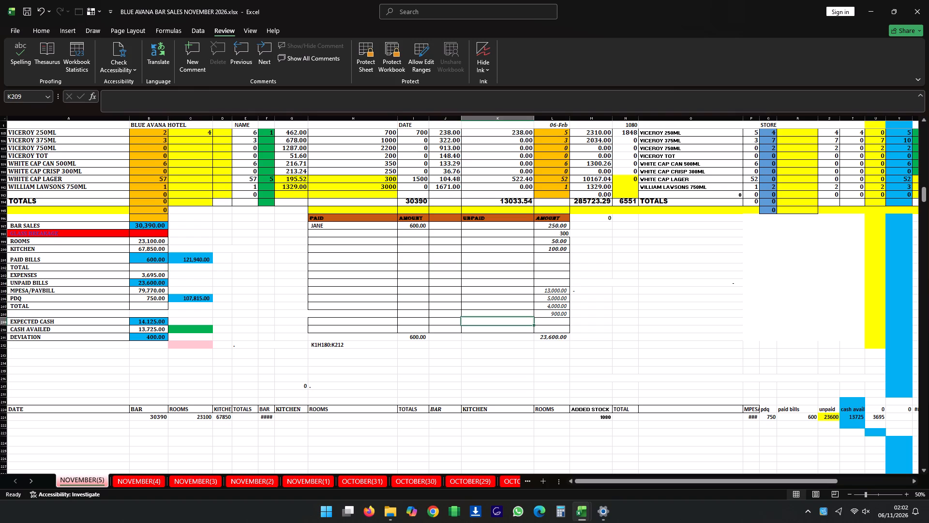
{"action": "left_click", "coordinate": [560, 336]}
{"action": "left_click", "coordinate": [559, 336]}
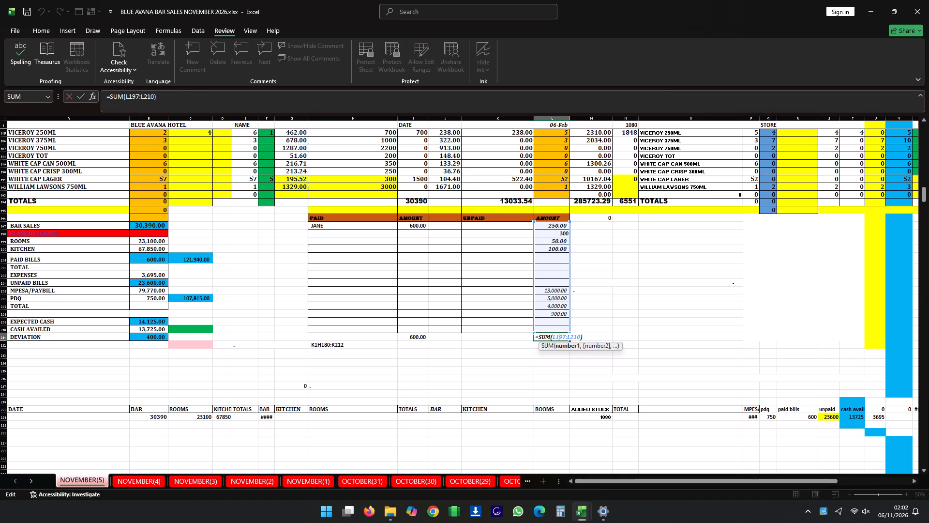
{"action": "key", "text": "Return"}
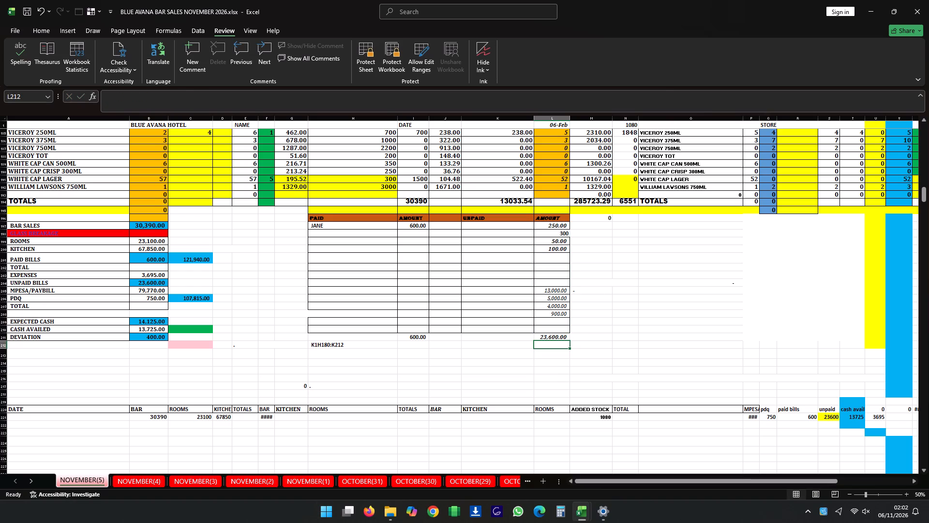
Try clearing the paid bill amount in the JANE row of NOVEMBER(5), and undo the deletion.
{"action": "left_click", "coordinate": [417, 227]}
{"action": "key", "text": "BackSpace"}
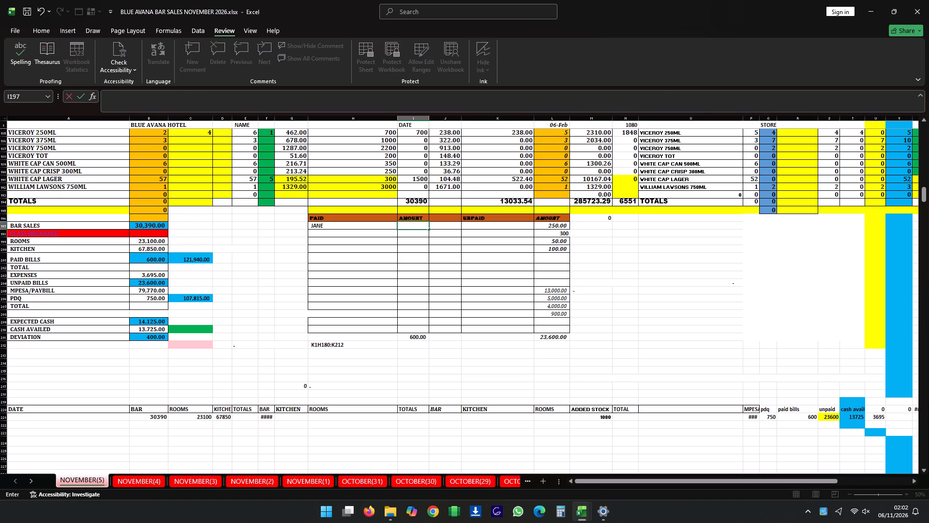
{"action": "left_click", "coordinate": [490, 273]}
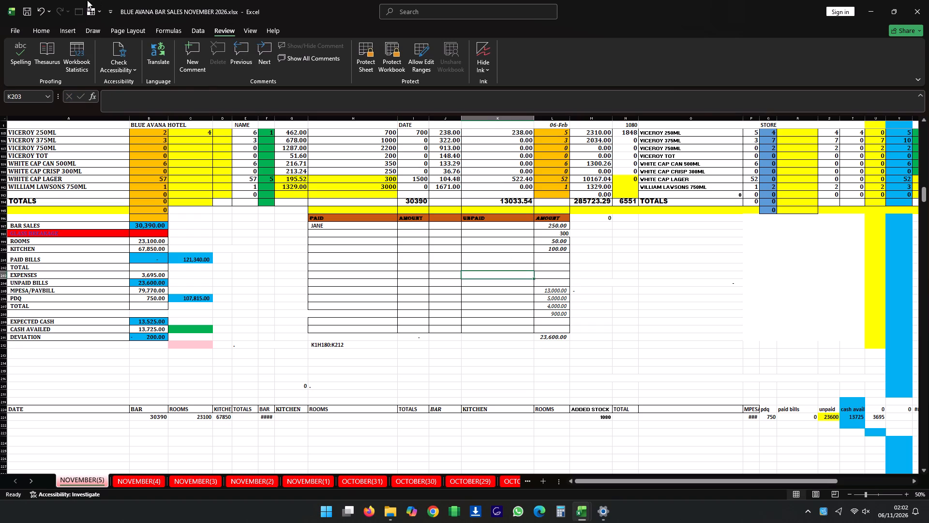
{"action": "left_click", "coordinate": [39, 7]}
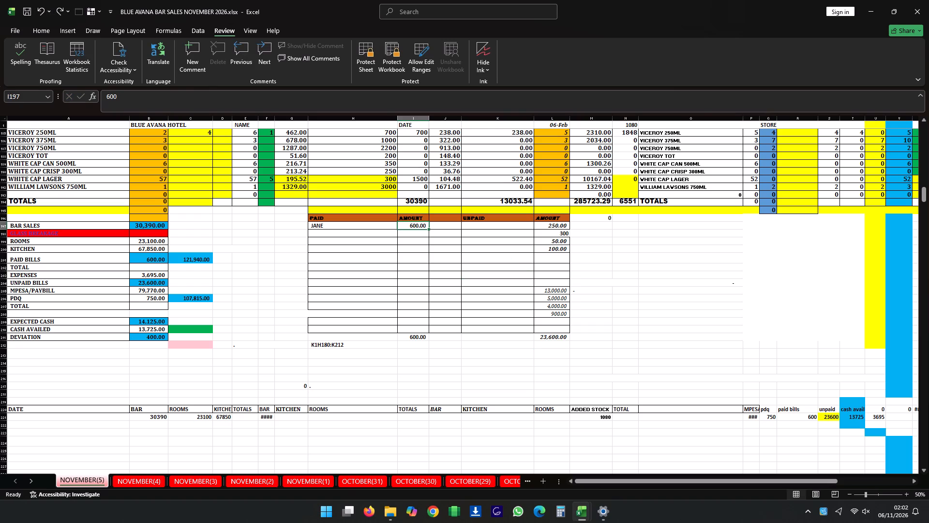
Label the 13,000.00 unpaid bill in NOVEMBER(5) as "GRAD (PAID 1ST)".
{"action": "left_click", "coordinate": [525, 249]}
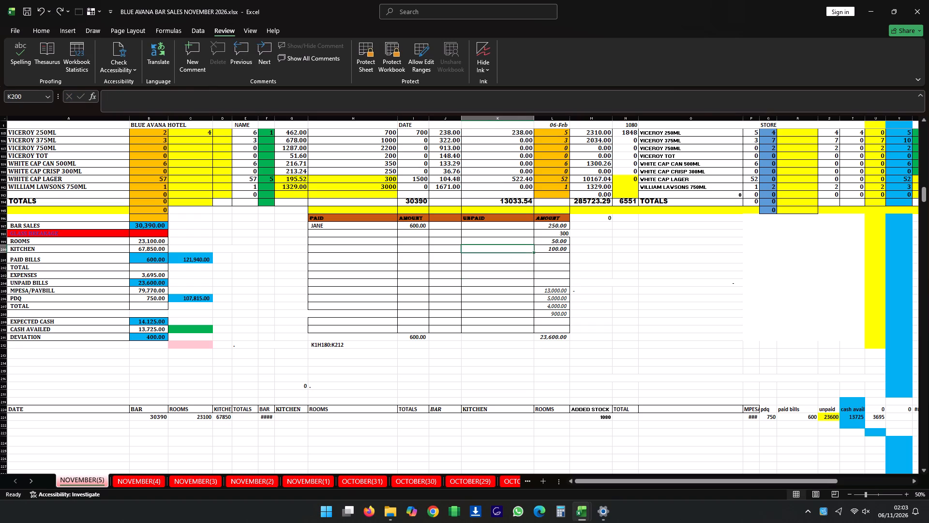
{"action": "left_click", "coordinate": [518, 291]}
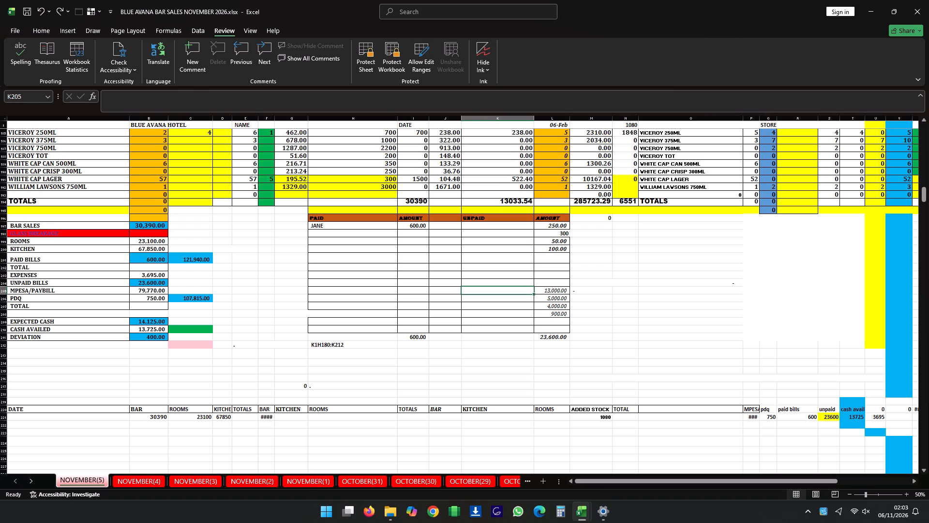
{"action": "type", "text": "GRAD"}
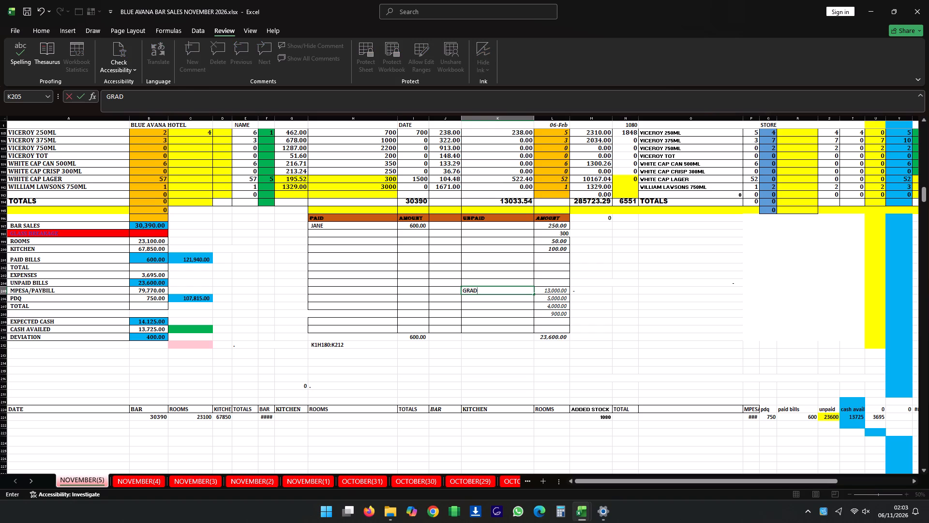
{"action": "key", "text": "space"}
{"action": "key", "text": "p"}
{"action": "type", "text": "AI"}
{"action": "key", "text": "BackSpace"}
{"action": "key", "text": "BackSpace"}
{"action": "key", "text": "BackSpace"}
{"action": "key", "text": "shift+parenleft"}
{"action": "type", "text": "PAID 1ST"}
{"action": "key", "text": "0"}
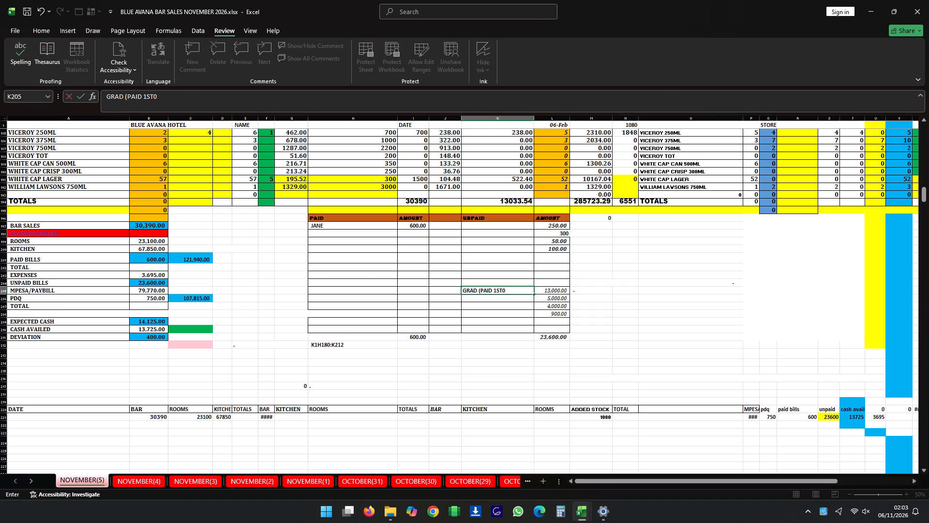
{"action": "key", "text": "BackSpace"}
{"action": "key", "text": "shift+parenright"}
Label the 5,000.00 unpaid bill in NOVEMBER(5) as "GRAD (PAID 1ST)".
{"action": "left_click", "coordinate": [520, 298]}
{"action": "type", "text": "GRAD"}
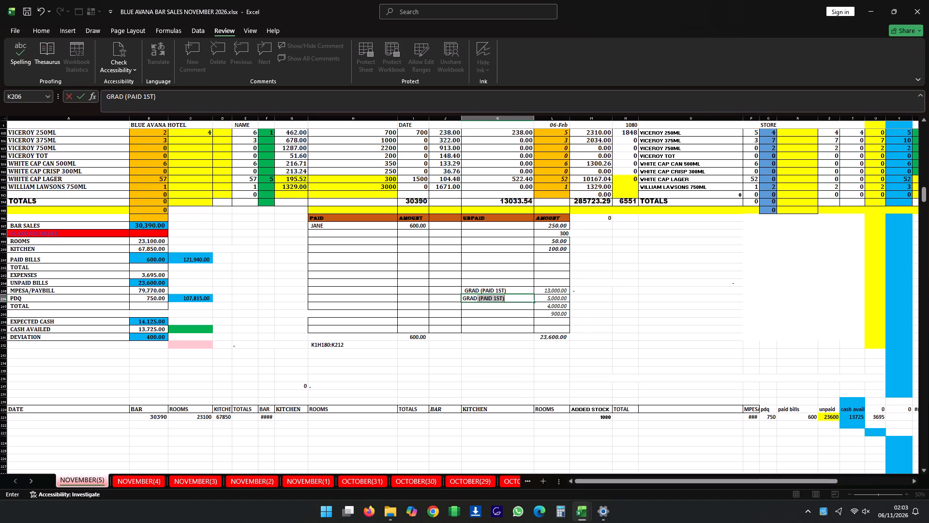
{"action": "left_click", "coordinate": [561, 323]}
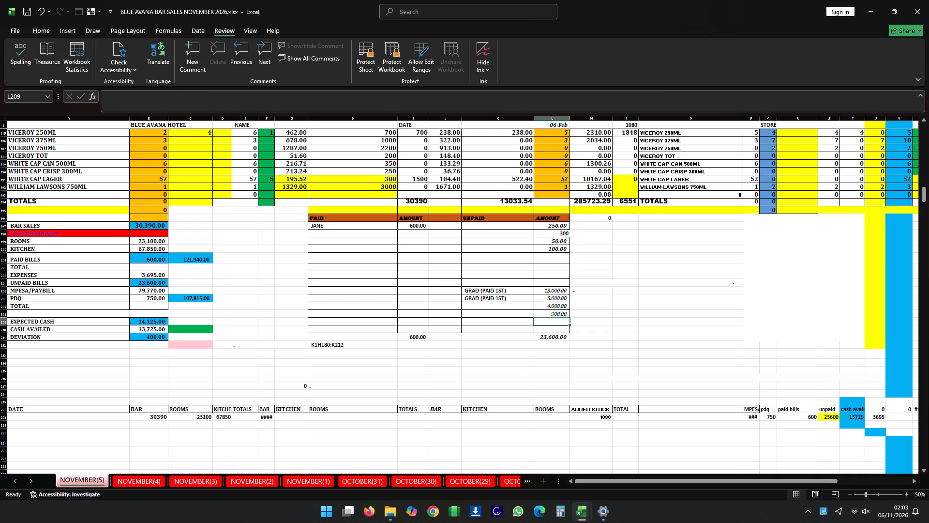
Change the label of the 5,000.00 unpaid bill in NOVEMBER(5) to "GRAD (PAID 2ND)".
{"action": "double_click", "coordinate": [498, 296]}
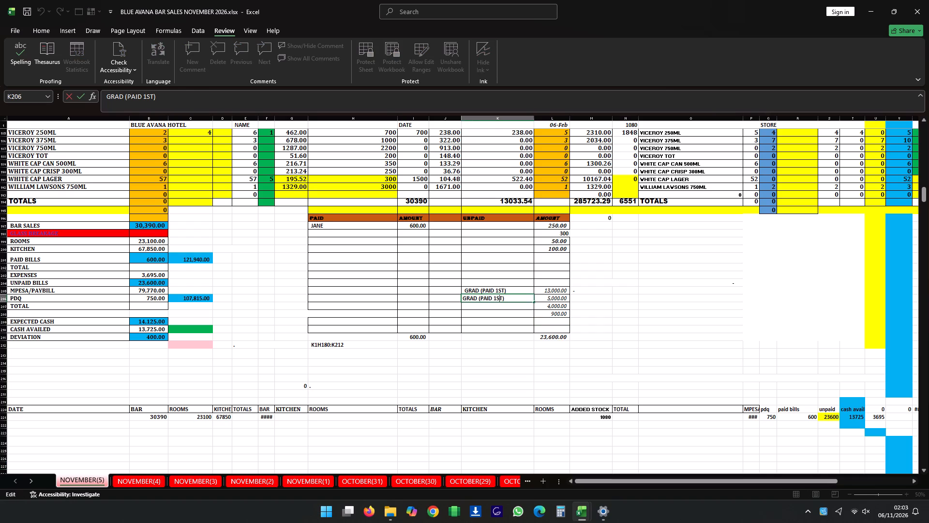
{"action": "key", "text": "BackSpace"}
{"action": "key", "text": "BackSpace"}
{"action": "key", "text": "Right"}
{"action": "key", "text": "BackSpace"}
{"action": "key", "text": "2"}
{"action": "type", "text": "ND"}
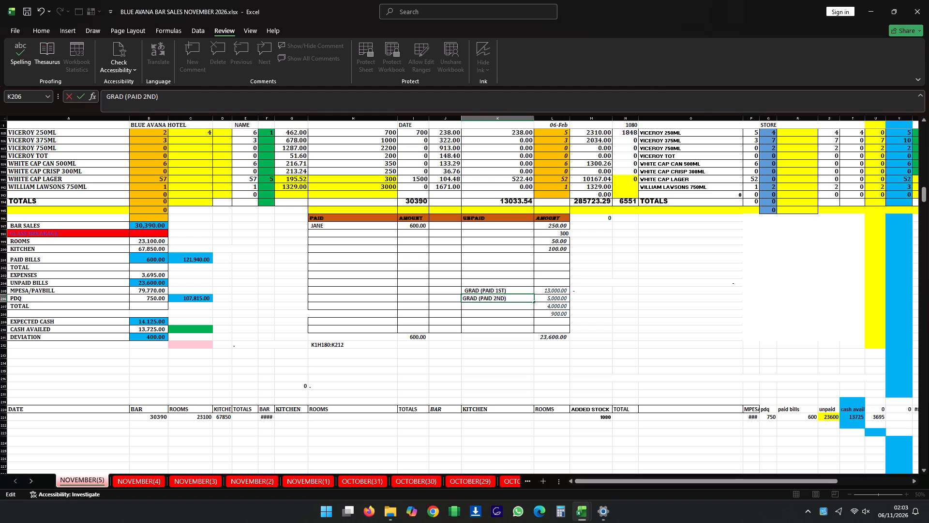
Label the 4,000.00 unpaid bill in NOVEMBER(5) as "GRAD(PAID 2ND)".
{"action": "left_click", "coordinate": [508, 305]}
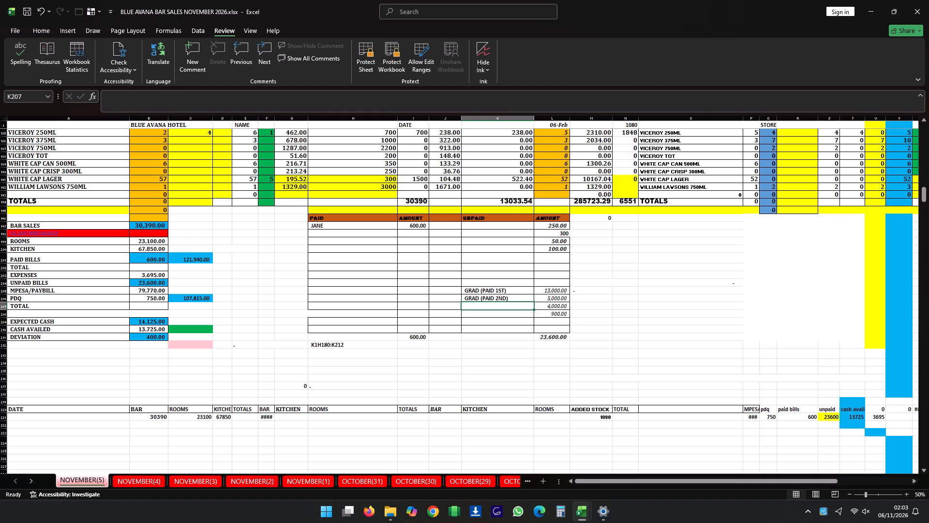
{"action": "type", "text": "GRAD"}
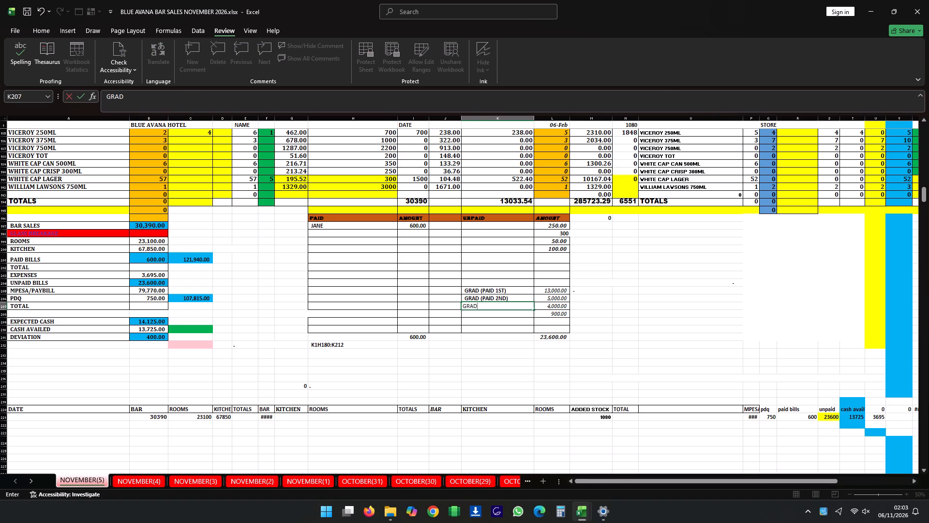
{"action": "key", "text": "shift+parenright"}
{"action": "key", "text": "BackSpace"}
{"action": "key", "text": "shift+parenleft"}
{"action": "type", "text": "PAID"}
{"action": "key", "text": "space"}
{"action": "type", "text": "2ND"}
{"action": "key", "text": "shift+parenright"}
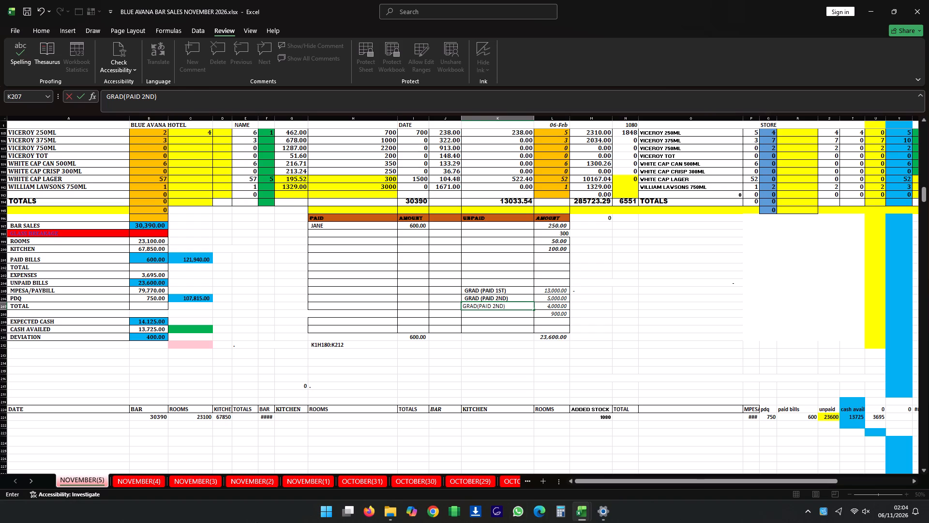
{"action": "left_click", "coordinate": [416, 329]}
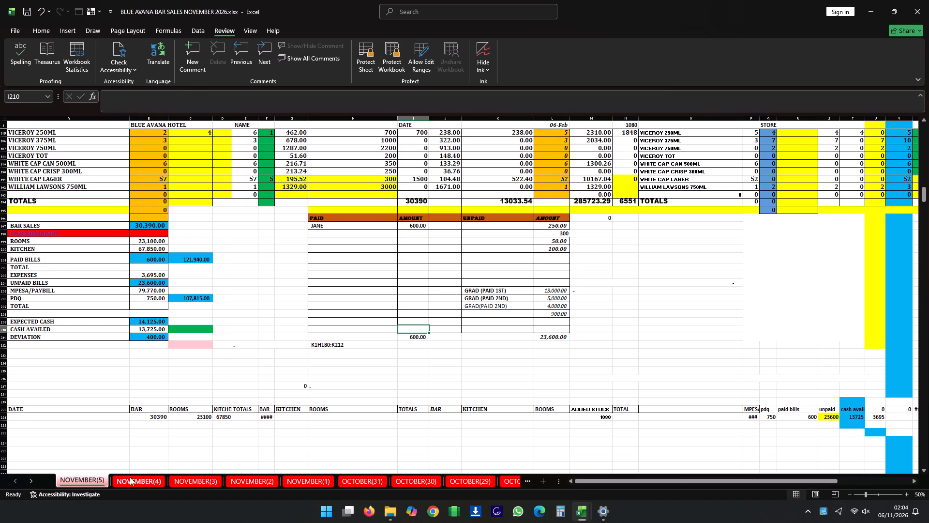
Review the paid and unpaid bill entries and the sales summary in NOVEMBER(4), and return to NOVEMBER(5).
{"action": "left_click", "coordinate": [130, 477]}
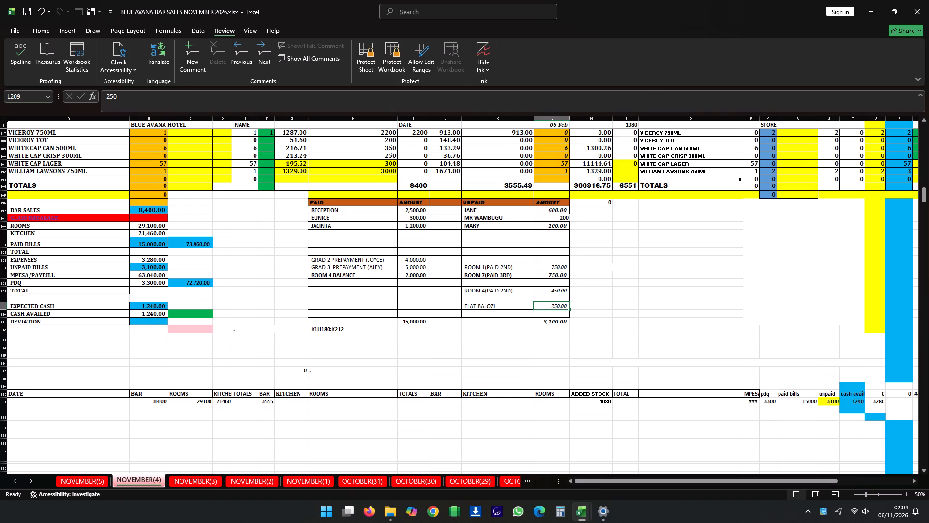
{"action": "left_click_drag", "start_coordinate": [603, 225], "coordinate": [618, 274]}
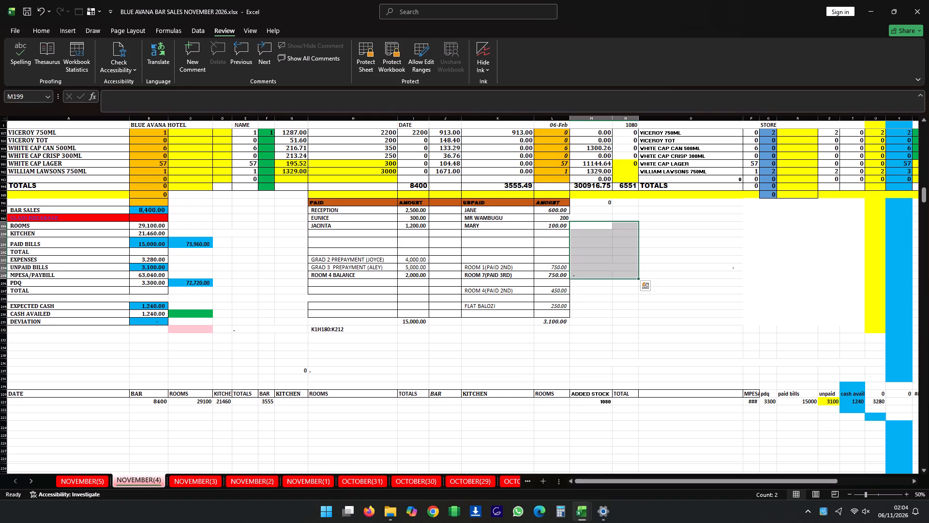
{"action": "left_click", "coordinate": [618, 281]}
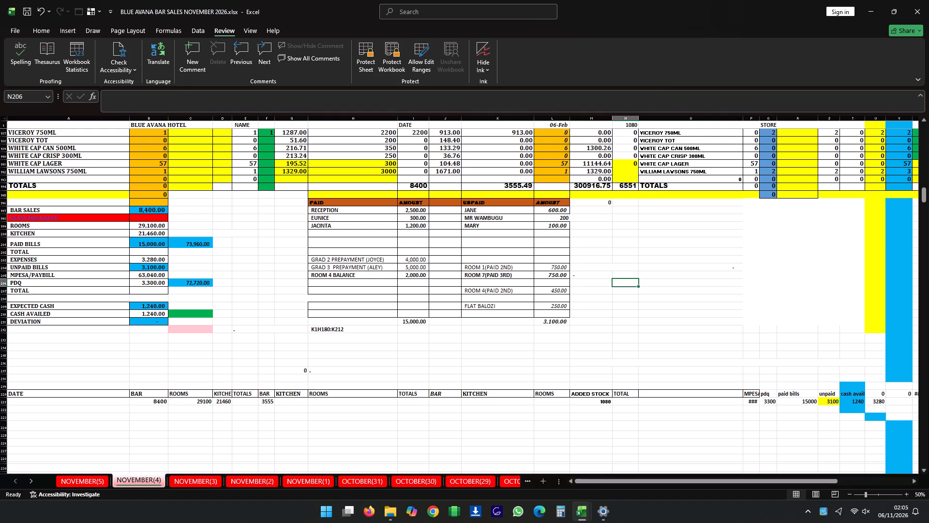
{"action": "left_click_drag", "start_coordinate": [252, 199], "coordinate": [255, 225]}
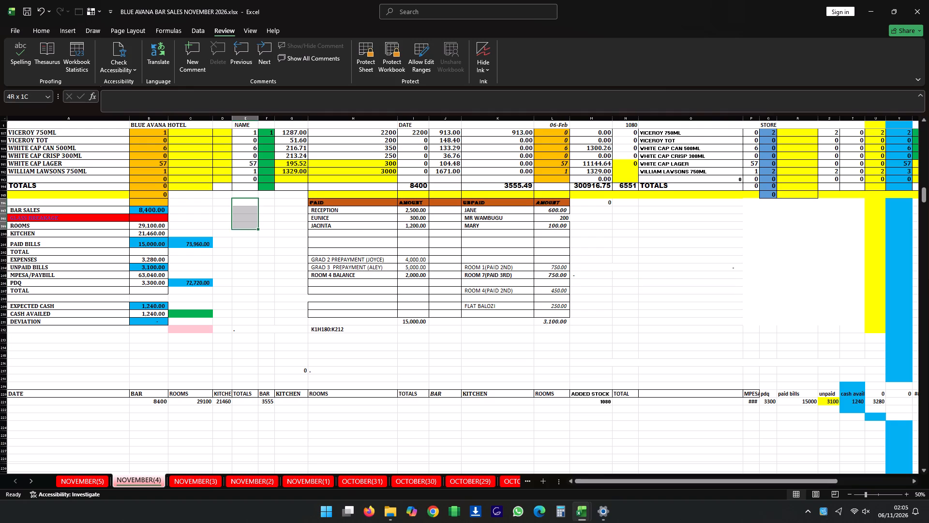
{"action": "left_click_drag", "start_coordinate": [255, 225], "coordinate": [246, 326]}
{"action": "left_click", "coordinate": [246, 307]}
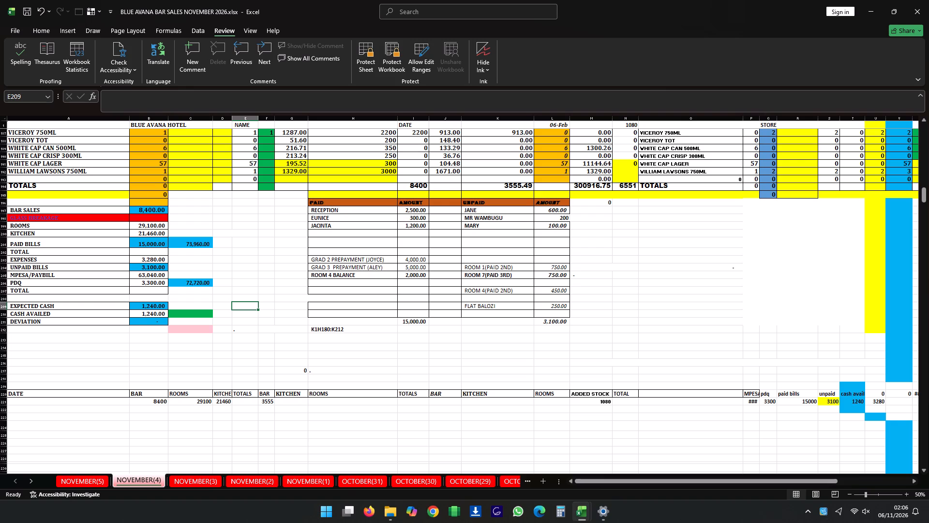
{"action": "left_click", "coordinate": [74, 479]}
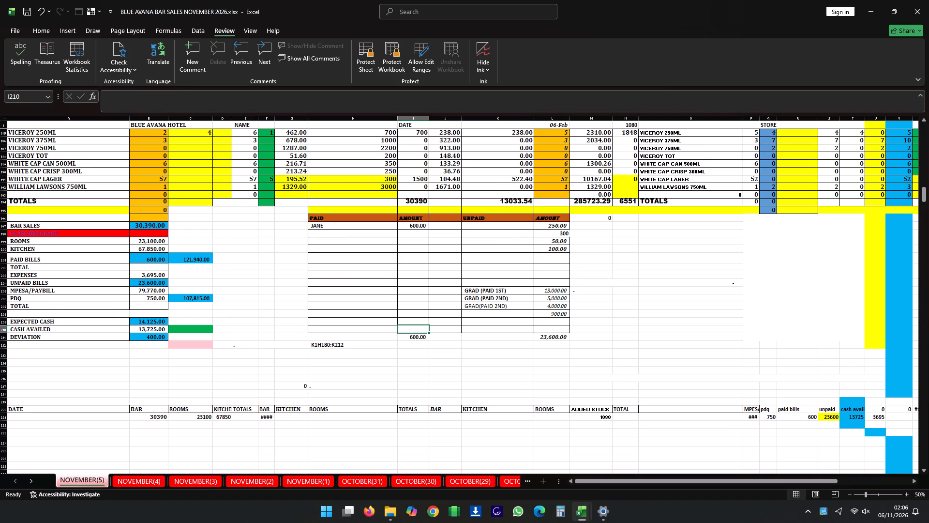
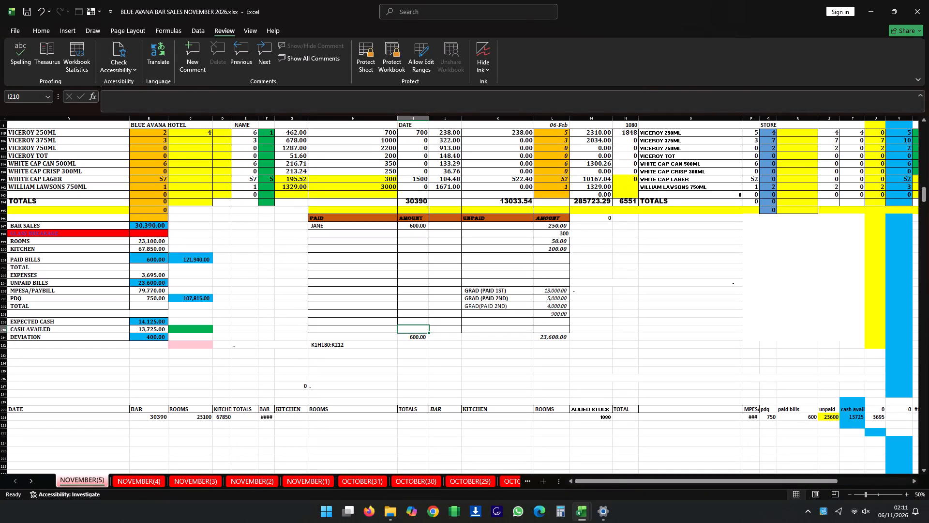
Label the 100.00 unpaid bill in NOVEMBER(5) as "CAROL".
{"action": "left_click", "coordinate": [502, 248]}
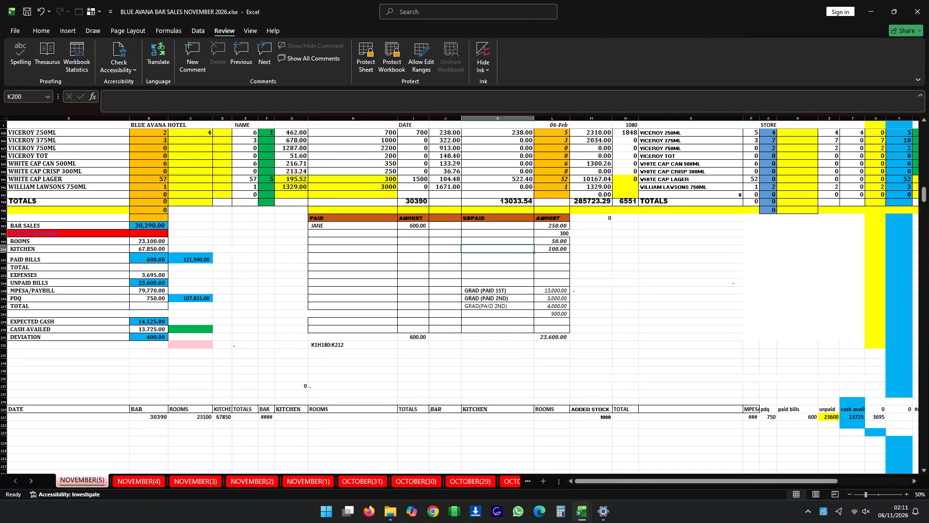
{"action": "type", "text": "VC"}
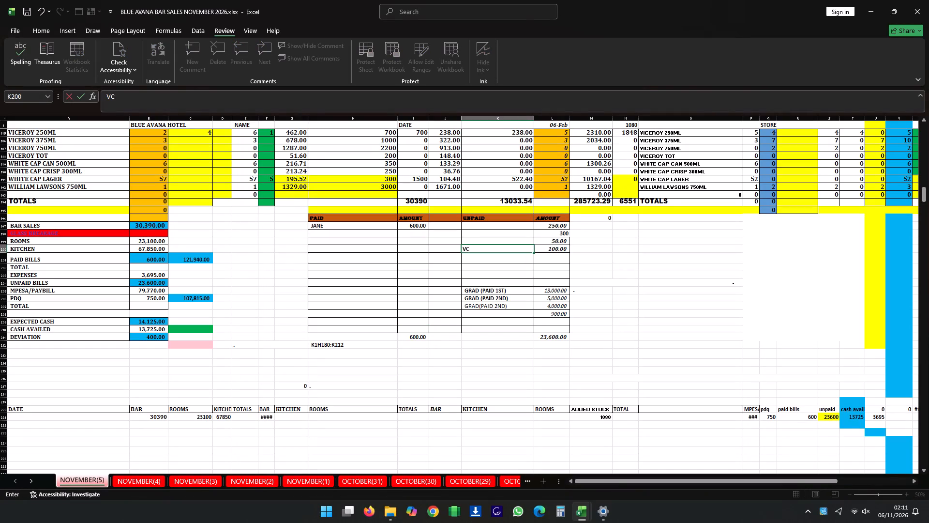
{"action": "key", "text": "BackSpace"}
{"action": "key", "text": "BackSpace"}
{"action": "type", "text": "CAROL"}
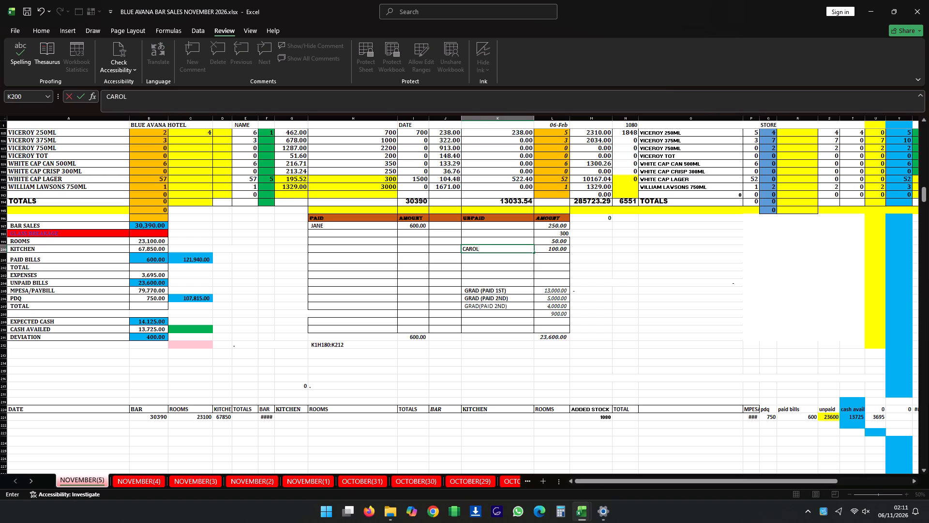
Label the 50.00 unpaid bill in NOVEMBER(5) as "JANE".
{"action": "key", "text": "Up"}
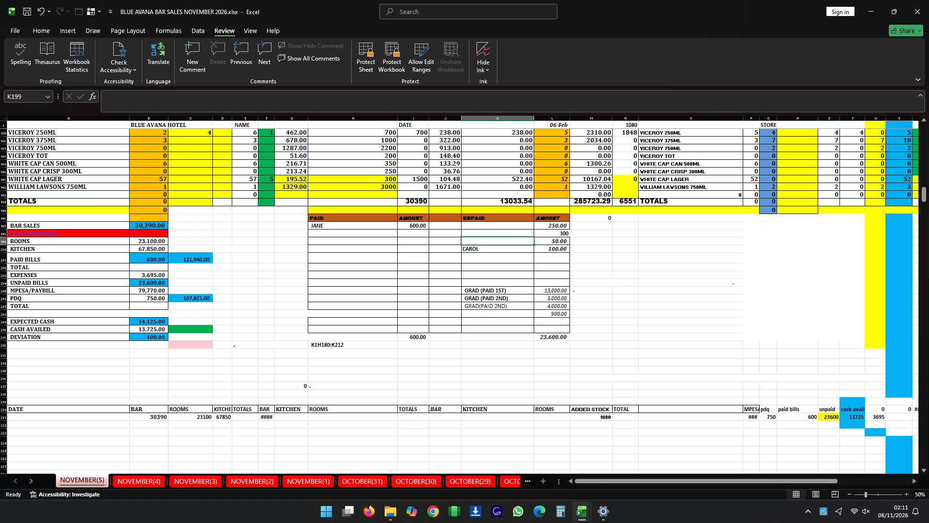
{"action": "type", "text": "JA"}
{"action": "type", "text": "NE"}
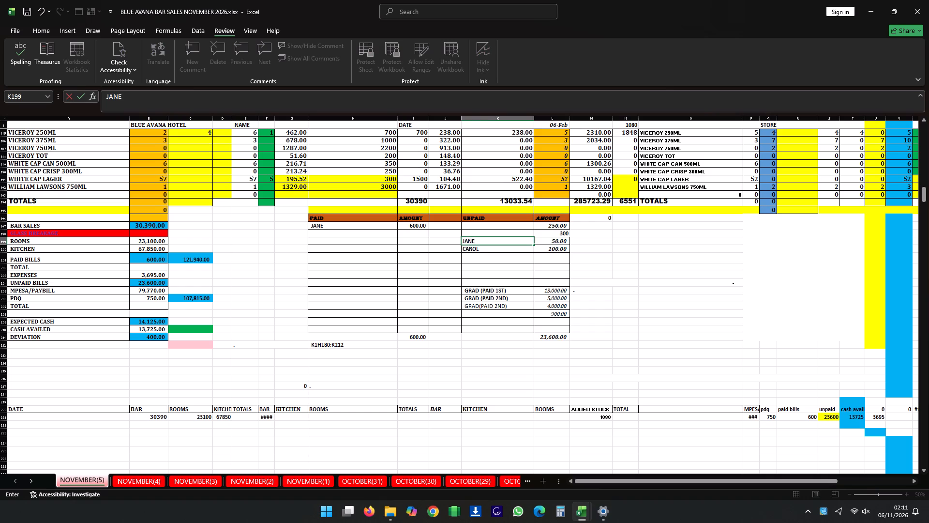
Label the 300 unpaid bill in NOVEMBER(5) as "EUNICE".
{"action": "key", "text": "Up"}
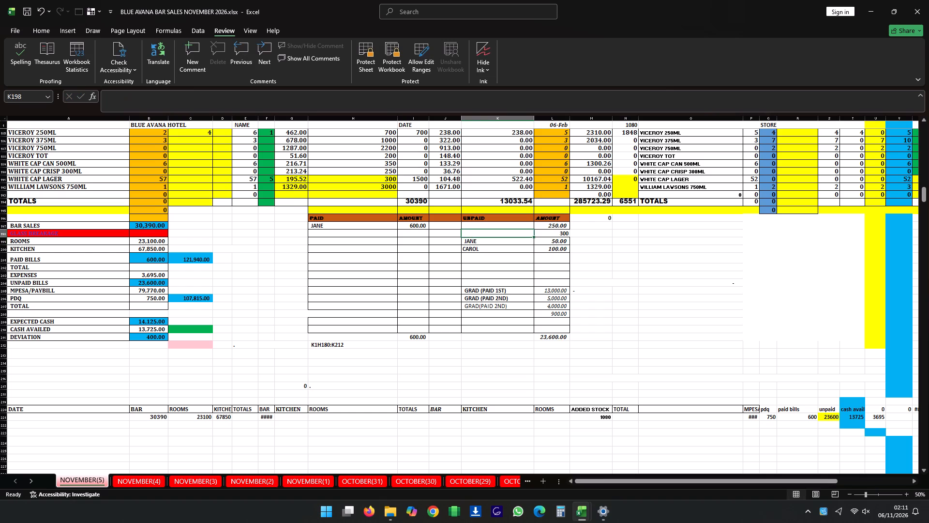
{"action": "key", "text": "e"}
{"action": "type", "text": "UN"}
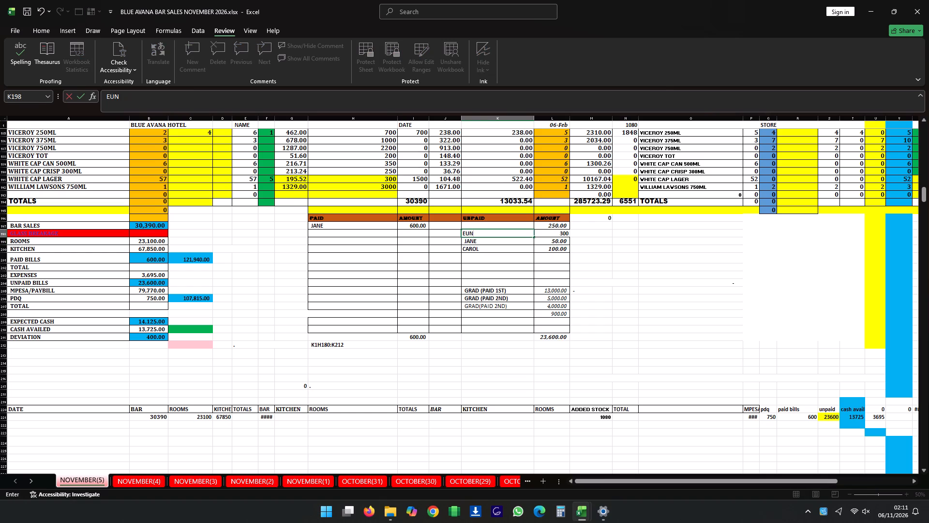
{"action": "key", "text": "i"}
{"action": "type", "text": "CE"}
Label the 250.00 unpaid bill at the top of the NOVEMBER(5) unpaid list as "JANE".
{"action": "key", "text": "Up"}
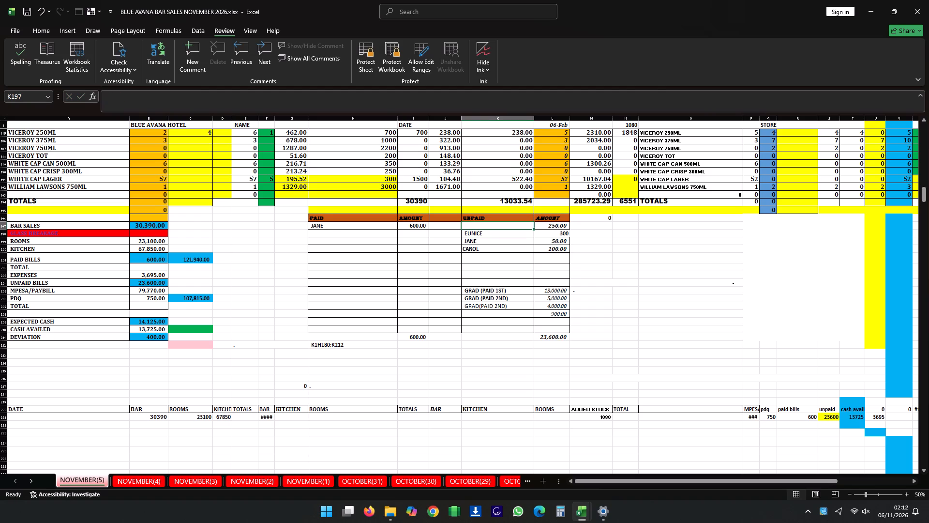
{"action": "type", "text": "EUNIC"}
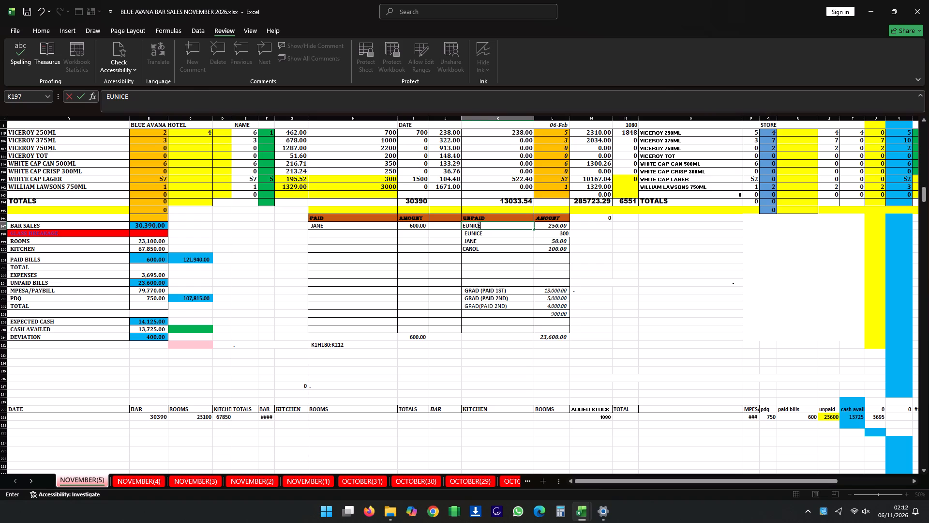
{"action": "key", "text": "BackSpace"}
{"action": "key", "text": "BackSpace"}
{"action": "key", "text": "BackSpace"}
{"action": "key", "text": "BackSpace"}
{"action": "key", "text": "BackSpace"}
{"action": "key", "text": "BackSpace"}
{"action": "key", "text": "e"}
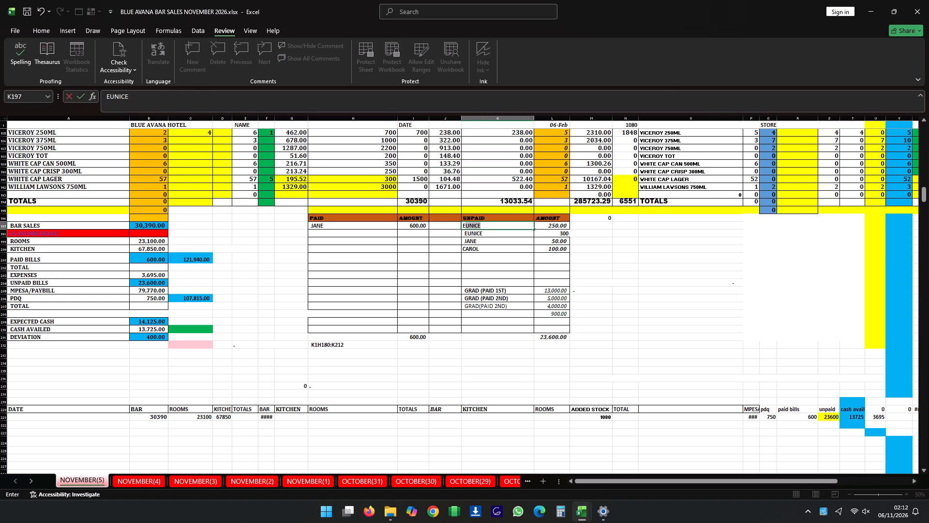
{"action": "key", "text": "BackSpace"}
{"action": "key", "text": "BackSpace"}
{"action": "type", "text": "JA"}
Add a 400 unpaid bill labelled "CAROL" in the first empty row below the 100.00 bill.
{"action": "key", "text": "Down"}
{"action": "key", "text": "Down"}
{"action": "key", "text": "Down"}
{"action": "key", "text": "Down"}
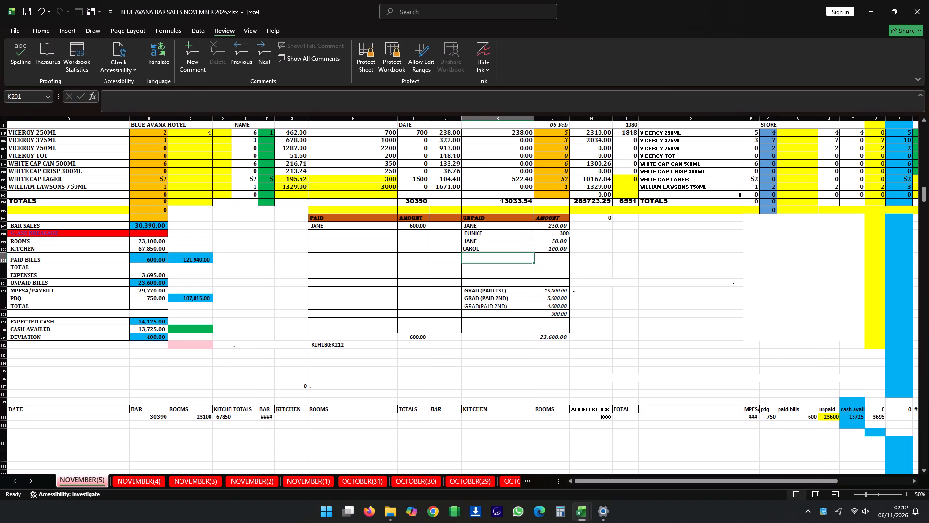
{"action": "key", "text": "Right"}
{"action": "key", "text": "4"}
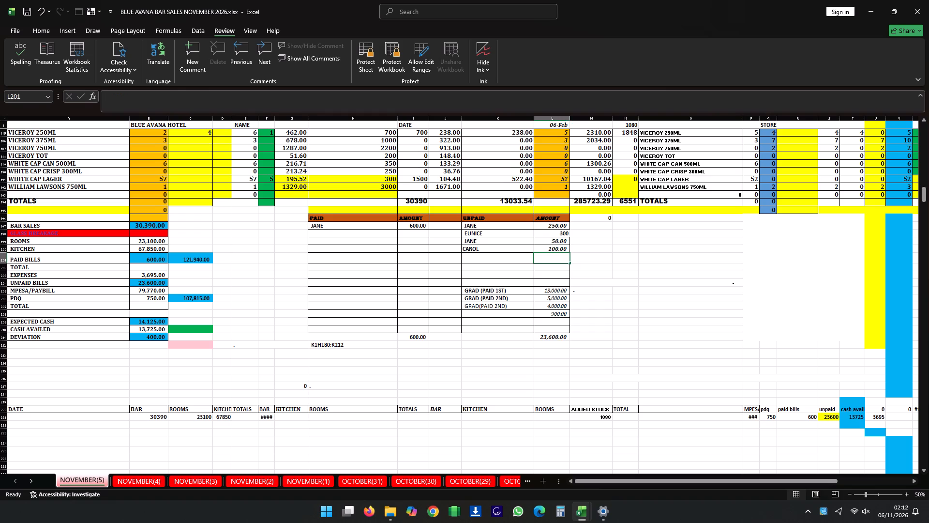
{"action": "type", "text": "00"}
{"action": "key", "text": "Left"}
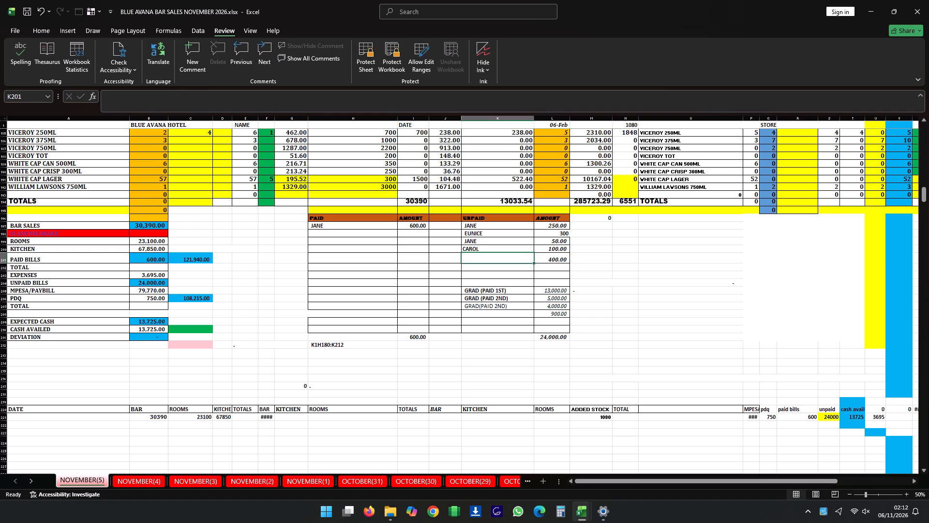
{"action": "type", "text": "CAR"}
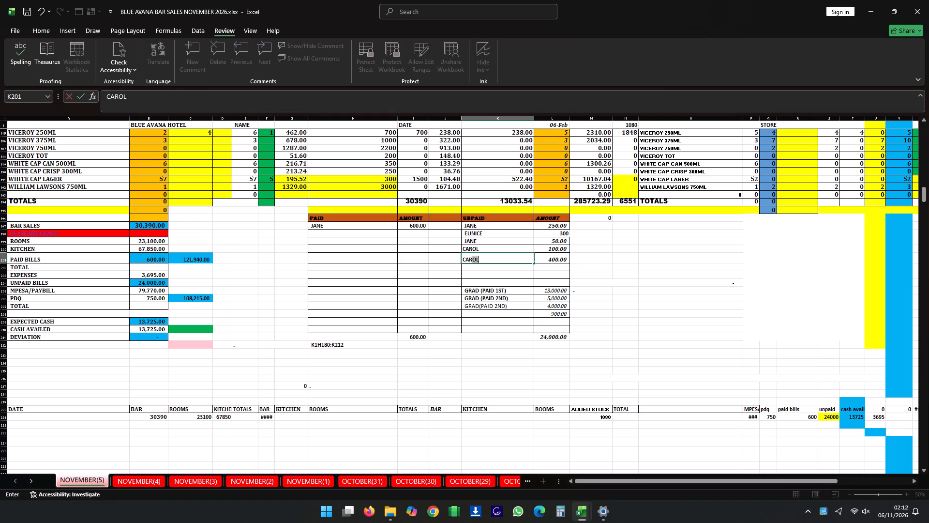
{"action": "type", "text": "OL"}
{"action": "left_click", "coordinate": [626, 269]}
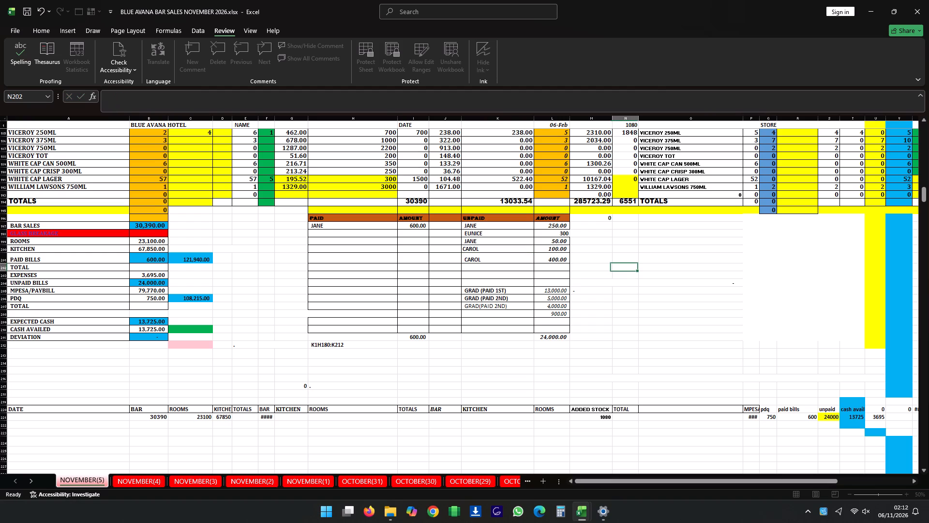
Label the 900.00 unpaid bill in NOVEMBER(5) as "ROOM 4(PAID 4TH)".
{"action": "left_click", "coordinate": [508, 315]}
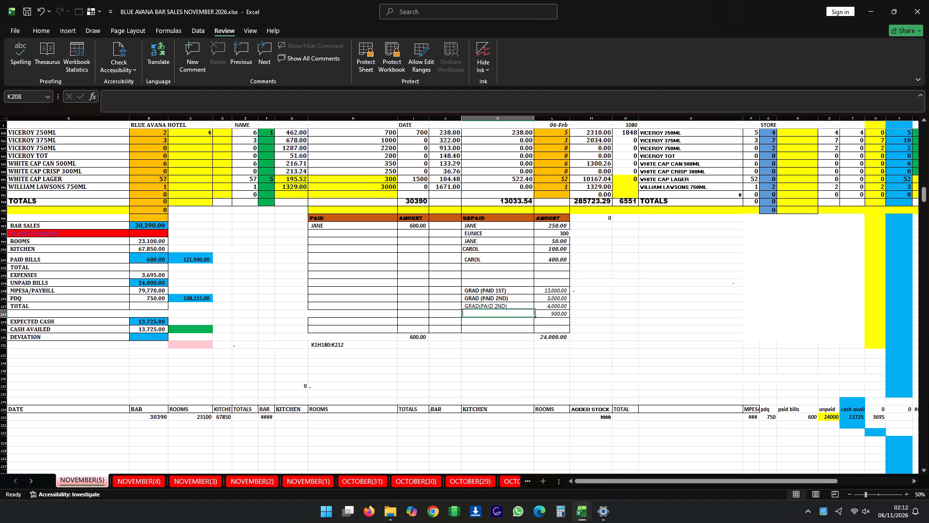
{"action": "key", "text": "r"}
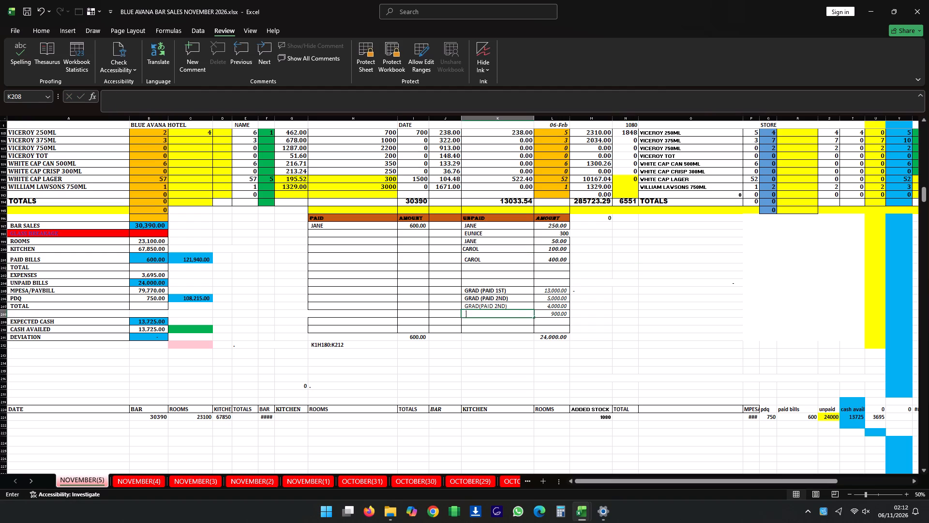
{"action": "type", "text": "OO"}
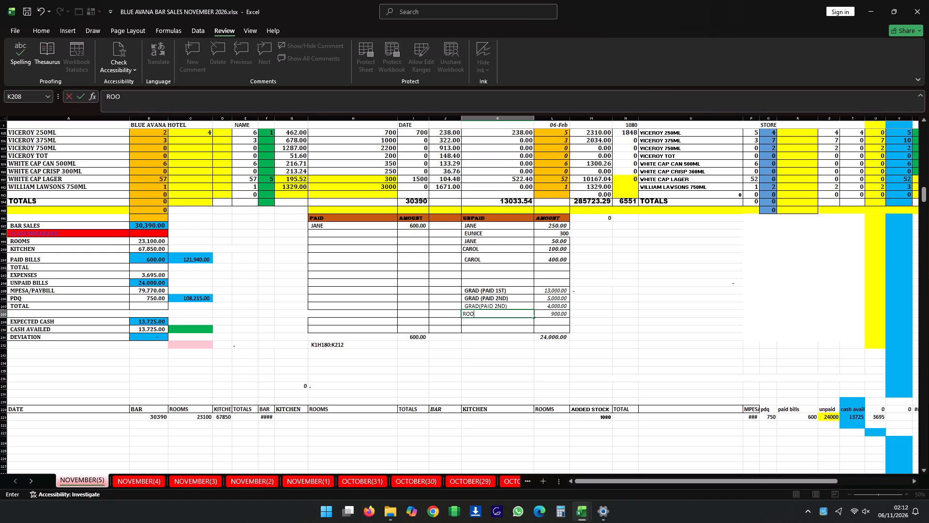
{"action": "type", "text": "M"}
{"action": "key", "text": "space"}
{"action": "key", "text": "4"}
{"action": "key", "text": "shift+parenleft"}
{"action": "key", "text": "p"}
{"action": "key", "text": "p"}
{"action": "key", "text": "p"}
{"action": "key", "text": "BackSpace"}
{"action": "key", "text": "BackSpace"}
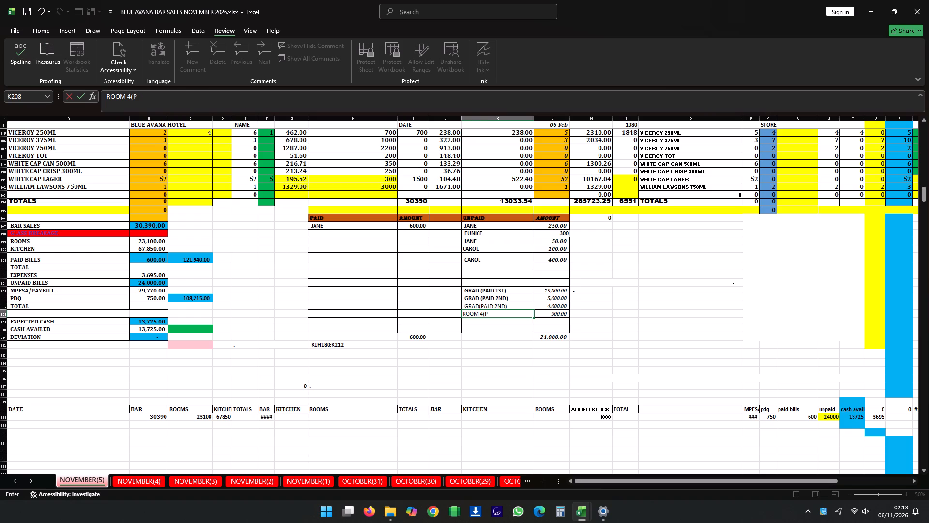
{"action": "type", "text": "AID"}
{"action": "type", "text": "4TH"}
{"action": "key", "text": "BackSpace"}
{"action": "key", "text": "BackSpace"}
{"action": "key", "text": "BackSpace"}
{"action": "key", "text": "space"}
{"action": "type", "text": "4TH"}
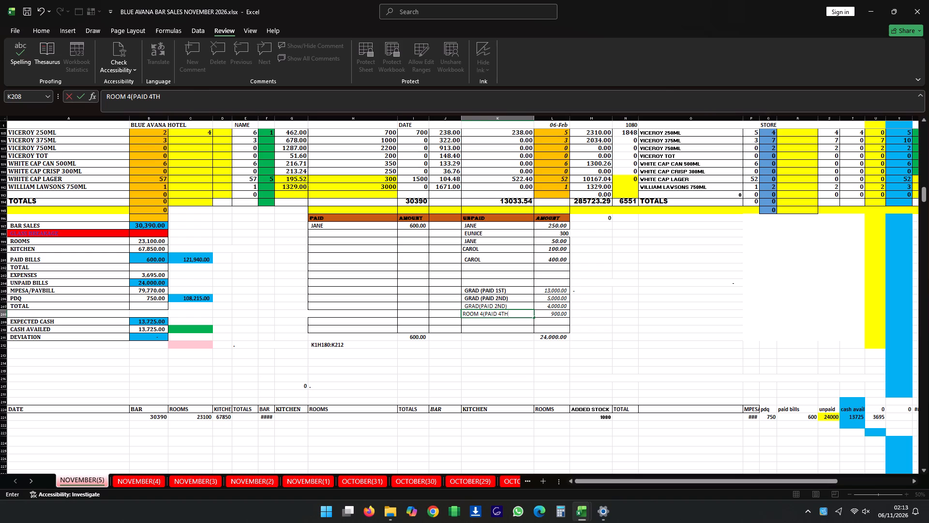
{"action": "key", "text": "shift+parenright"}
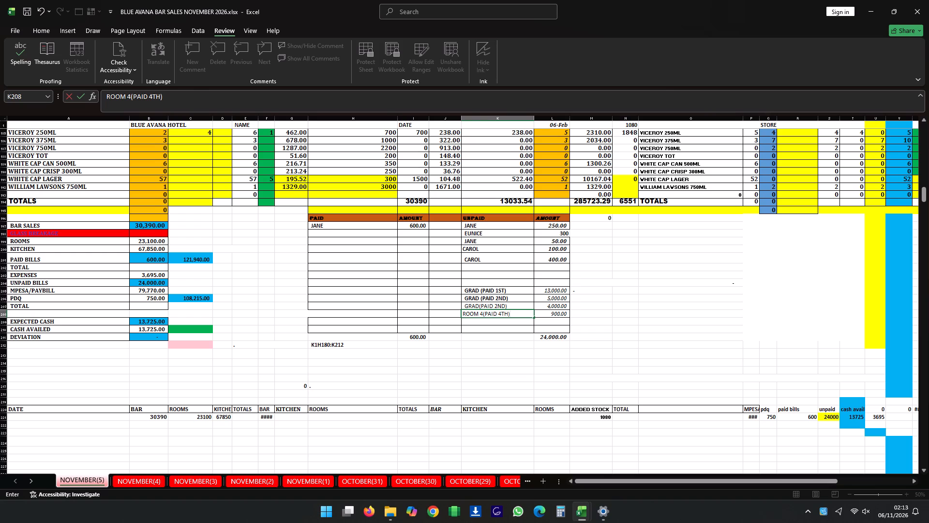
{"action": "left_click", "coordinate": [615, 272]}
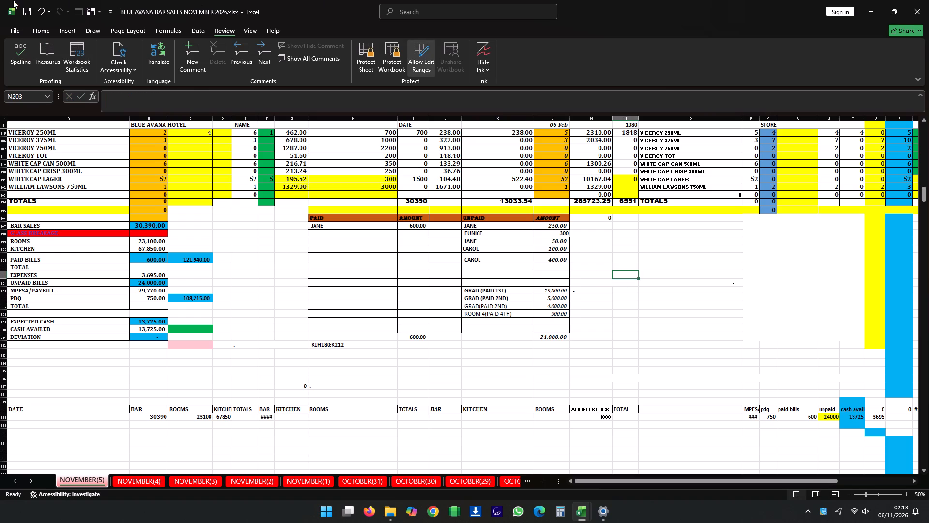
Save the BLUE AVANA BAR SALES NOVEMBER 2026 workbook.
{"action": "left_click", "coordinate": [26, 14]}
Minimize the bar sales workbook to switch to the KITCHEN SALES NOVEMBER 2026 workbook.
{"action": "left_click", "coordinate": [870, 20]}
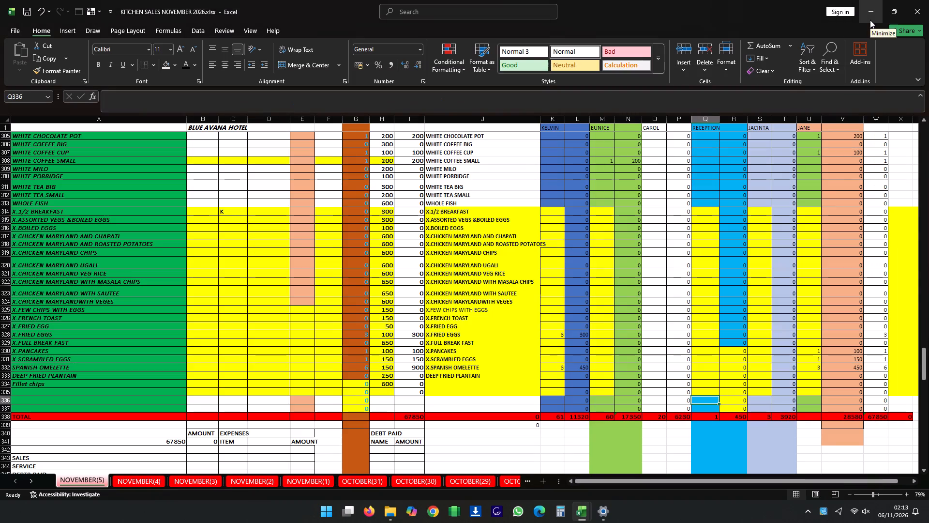
Set aside the kitchen workbook and open INDIVIDUAL SALES NOVEMBER 2026.xlsx from the NOVEMBER 2026 folder.
{"action": "left_click", "coordinate": [870, 20]}
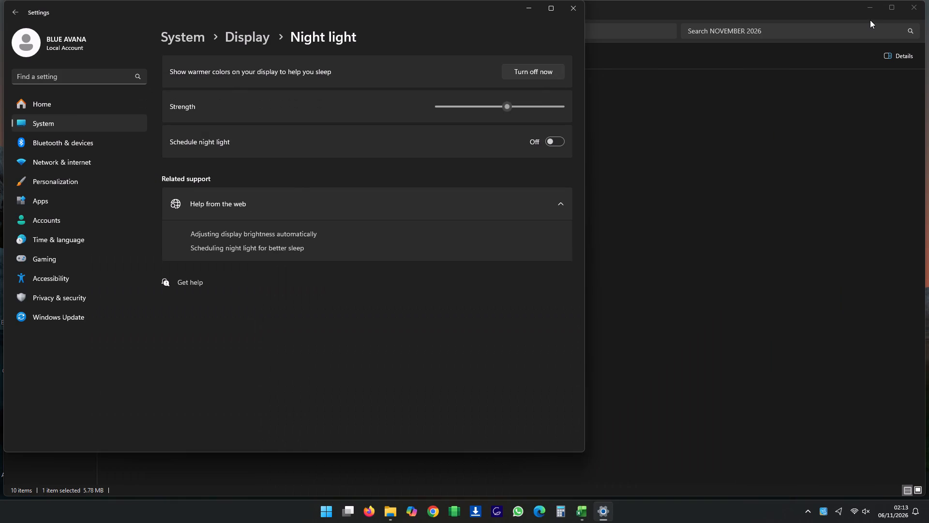
{"action": "left_click", "coordinate": [870, 20]}
{"action": "left_click", "coordinate": [843, 130]}
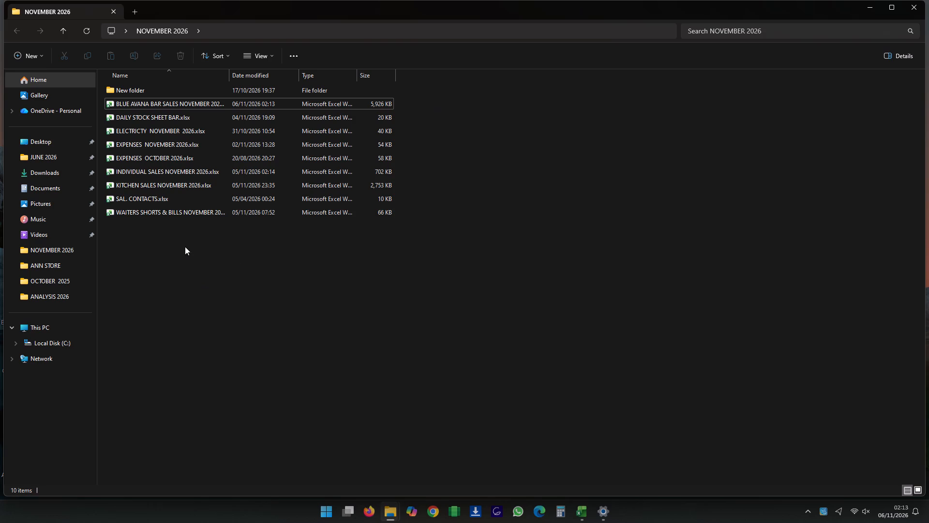
{"action": "left_click", "coordinate": [199, 201]}
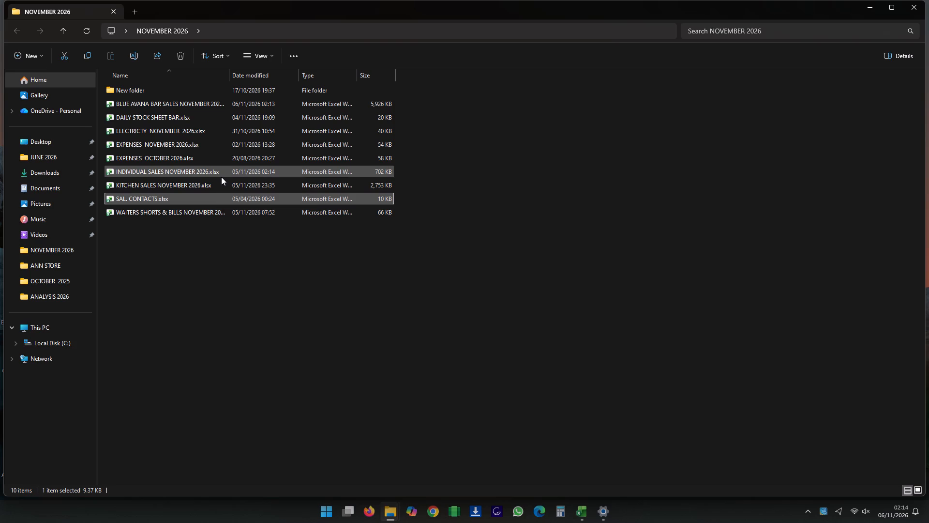
{"action": "double_click", "coordinate": [222, 173]}
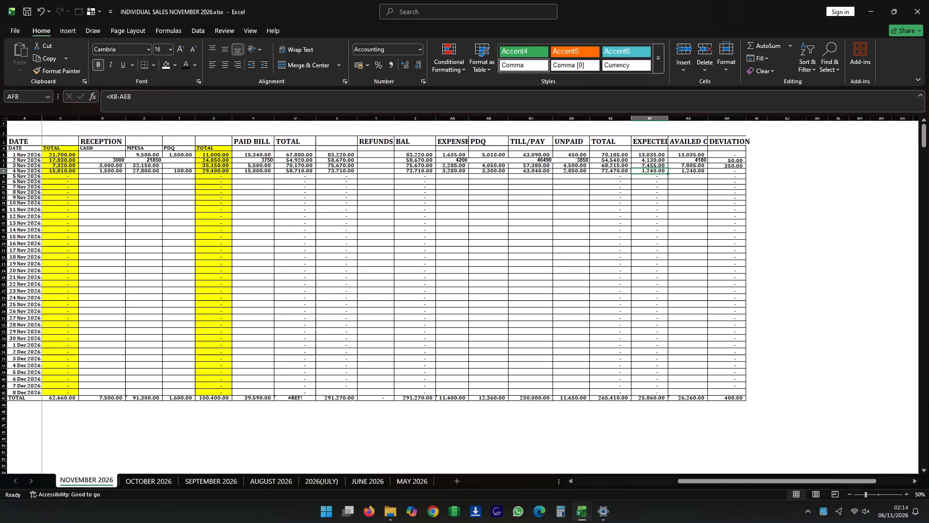
Enter Eunice's sales for 5 Nov 2026: cash 2400, MPESA 16700 and PDQ 750.
{"action": "left_click", "coordinate": [0, 177]}
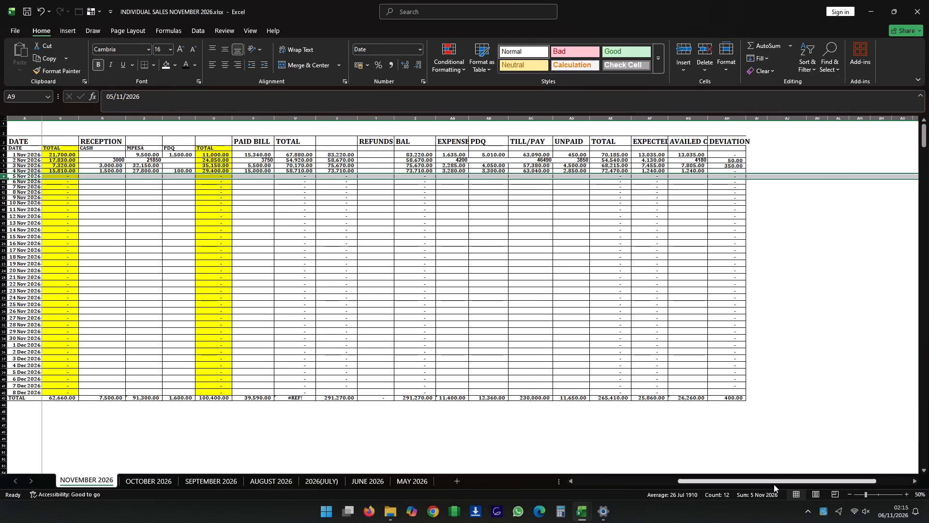
{"action": "left_click_drag", "start_coordinate": [771, 478], "coordinate": [632, 493]}
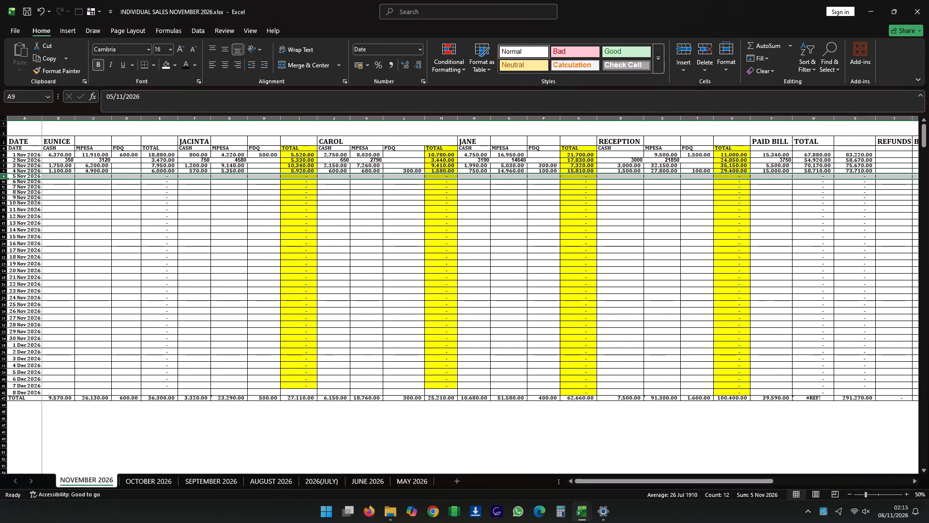
{"action": "left_click", "coordinate": [69, 193]}
{"action": "left_click", "coordinate": [62, 175]}
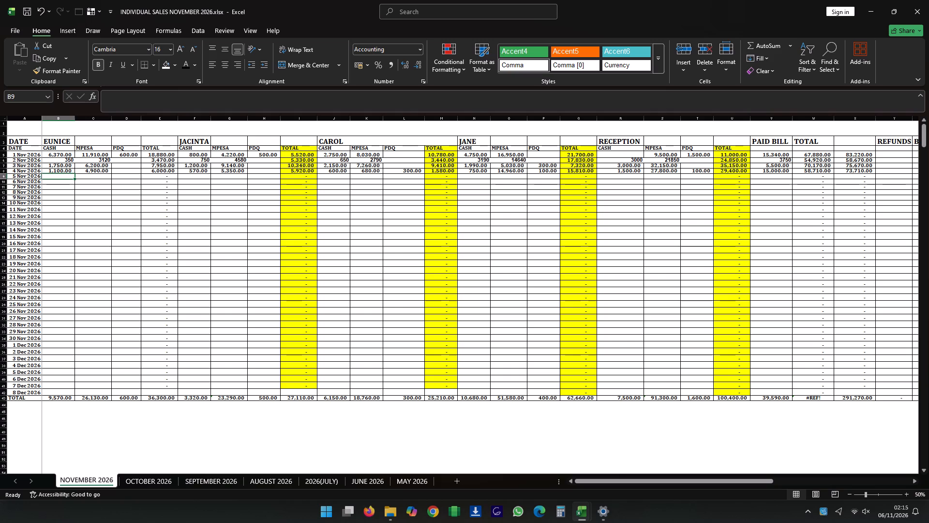
{"action": "type", "text": "2400"}
{"action": "key", "text": "Right"}
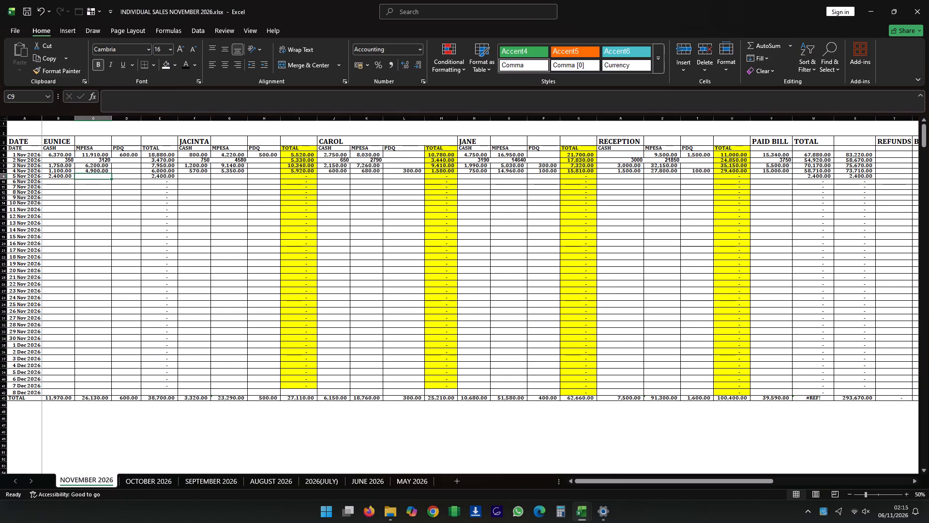
{"action": "key", "text": "1"}
{"action": "type", "text": "6700"}
{"action": "key", "text": "Right"}
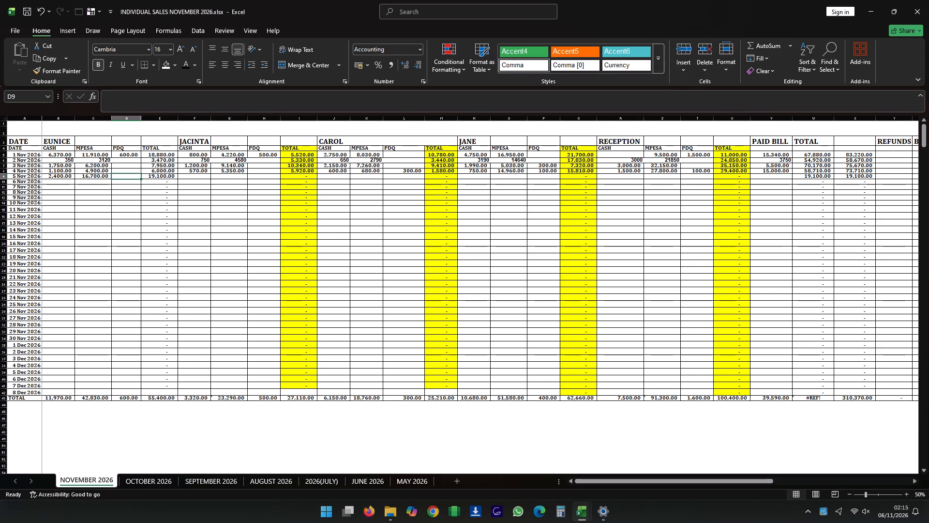
{"action": "type", "text": "750"}
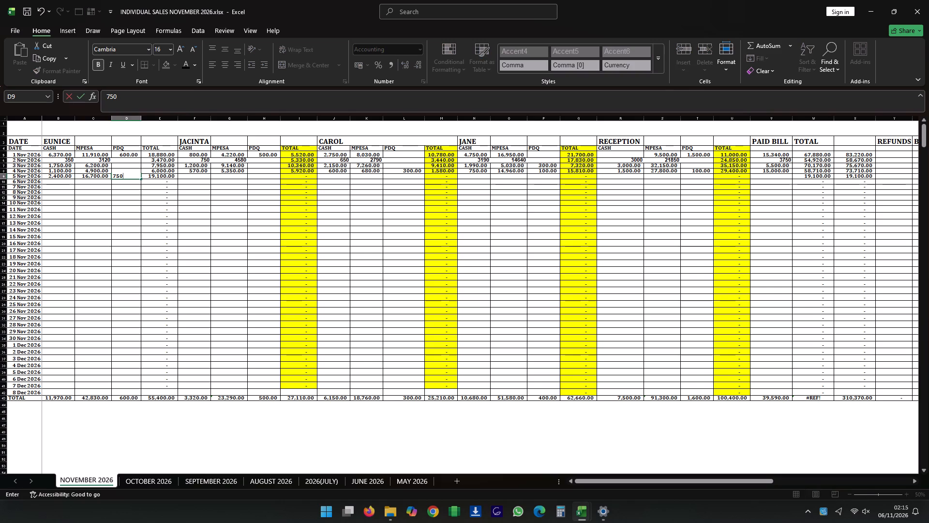
{"action": "key", "text": "Right"}
Enter Jacinta's sales for 5 Nov 2026: cash 7350 and MPESA 13390.
{"action": "key", "text": "Right"}
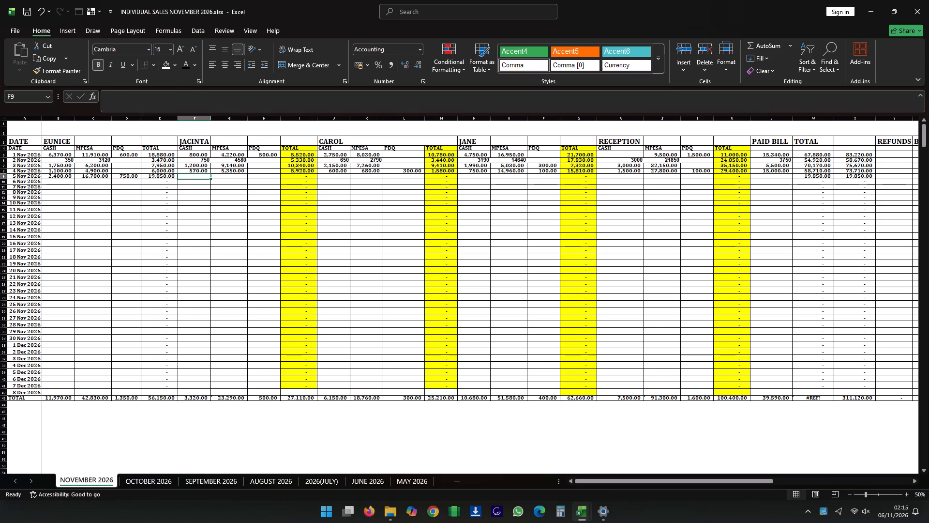
{"action": "type", "text": "7350"}
{"action": "key", "text": "Right"}
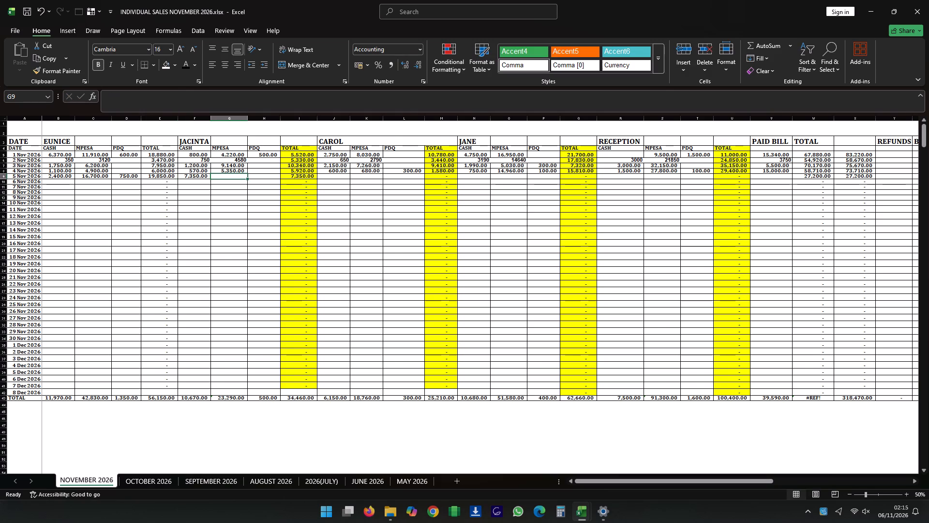
{"action": "type", "text": "13390"}
{"action": "key", "text": "Right"}
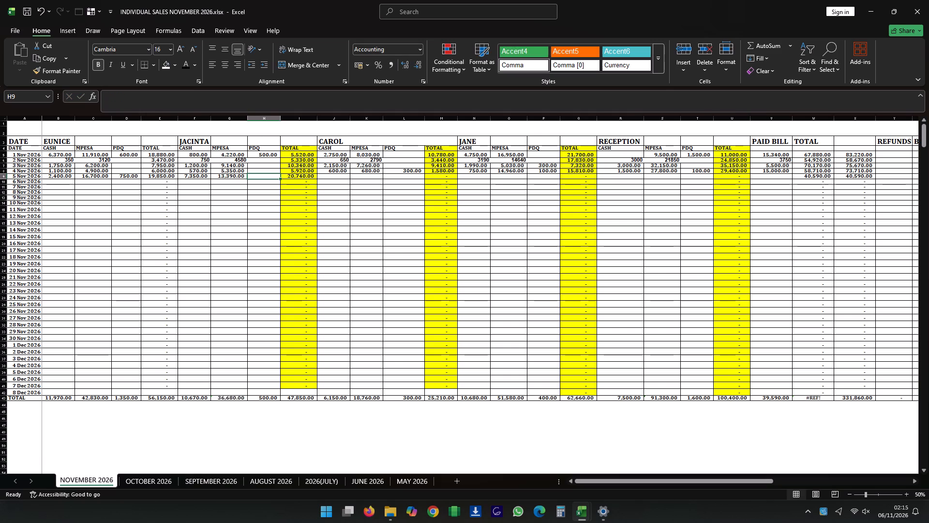
Enter Carol's sales for 5 Nov 2026: cash 3070 and MPESA 8760.
{"action": "key", "text": "Right"}
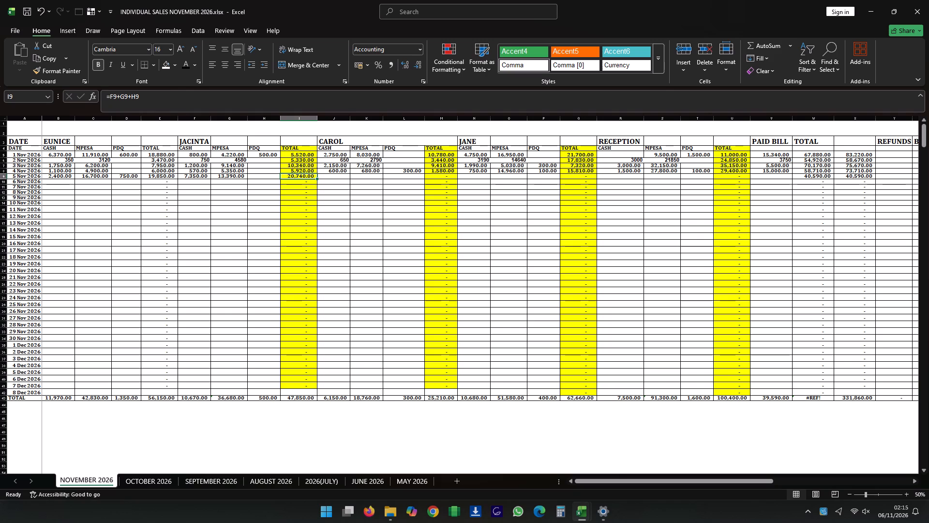
{"action": "key", "text": "Right"}
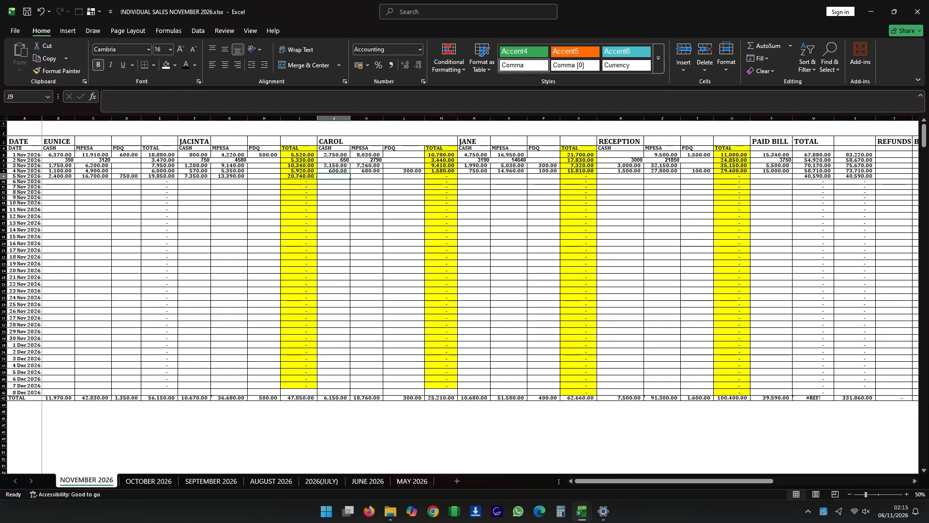
{"action": "type", "text": "3070"}
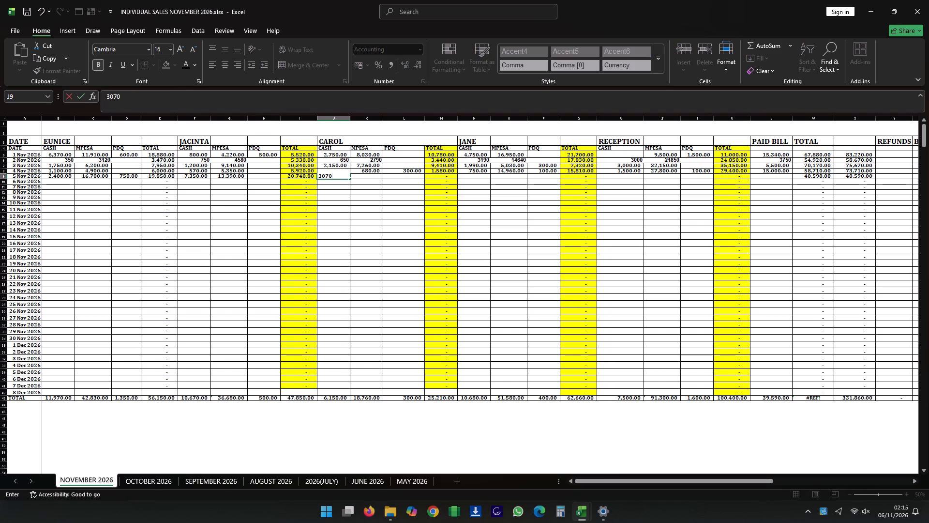
{"action": "key", "text": "Right"}
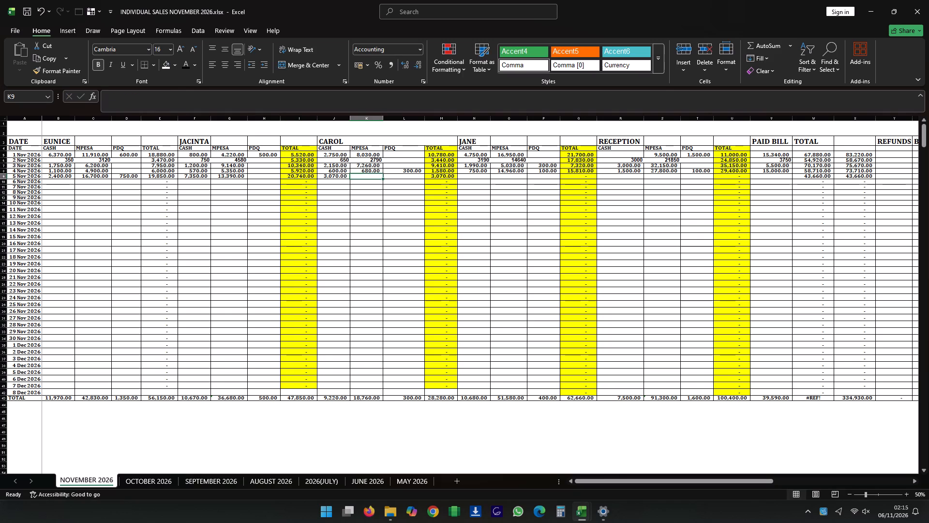
{"action": "type", "text": "8760"}
{"action": "key", "text": "Right"}
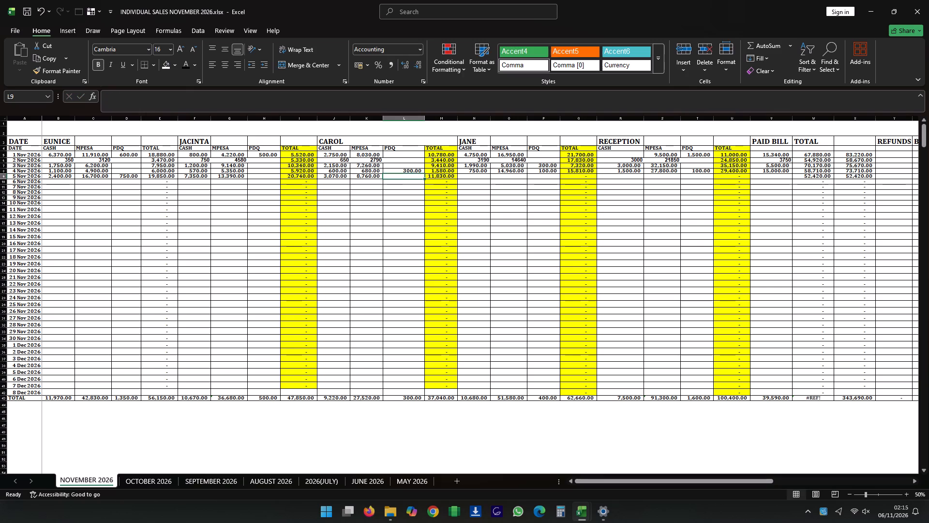
Enter Jane's sales for 5 Nov 2026: cash 850 and MPESA 32300.
{"action": "key", "text": "Right"}
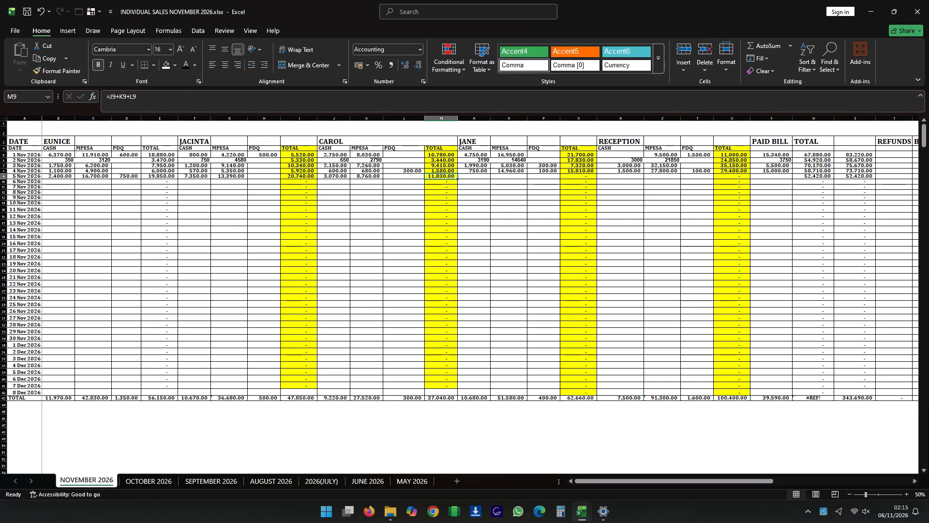
{"action": "key", "text": "Right"}
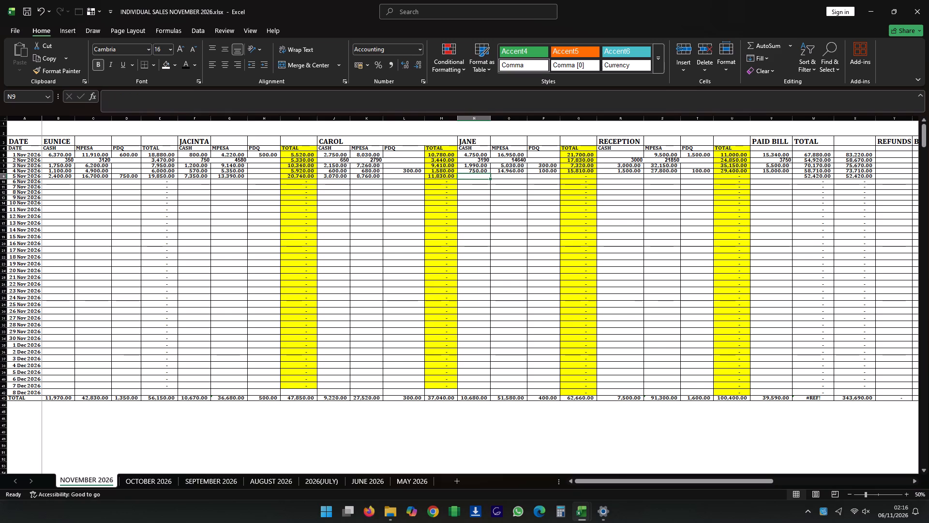
{"action": "type", "text": "850"}
{"action": "key", "text": "Right"}
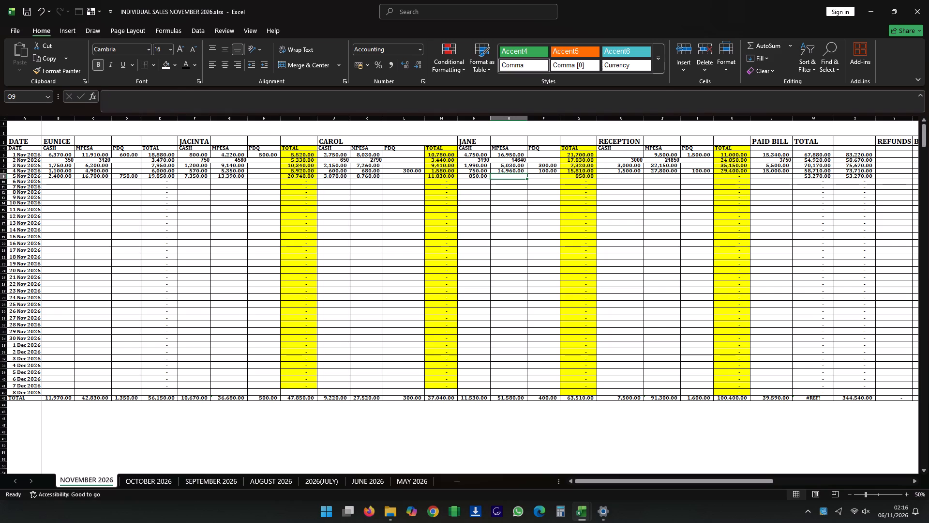
{"action": "type", "text": "32300"}
{"action": "key", "text": "Right"}
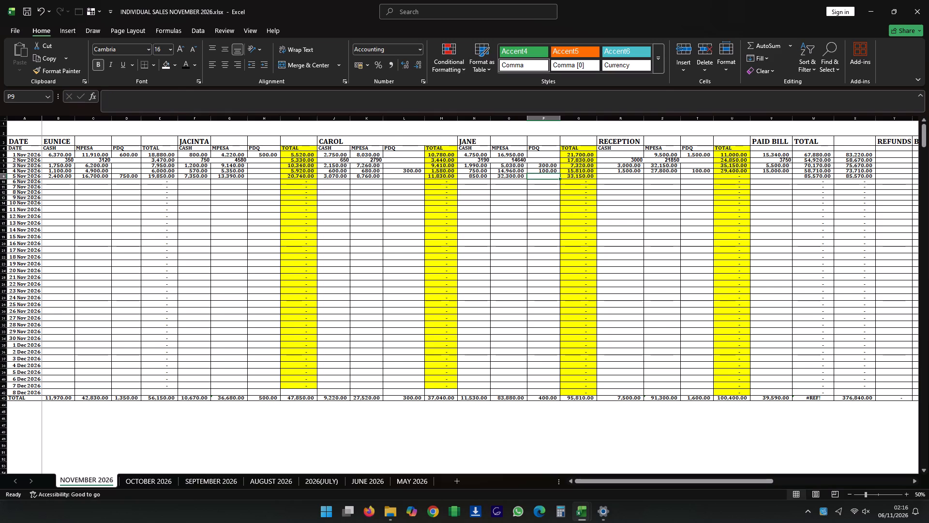
Enter Reception's cash sales of 3000 for 5 Nov 2026 and move on to its MPESA cell.
{"action": "key", "text": "Right"}
{"action": "key", "text": "Right"}
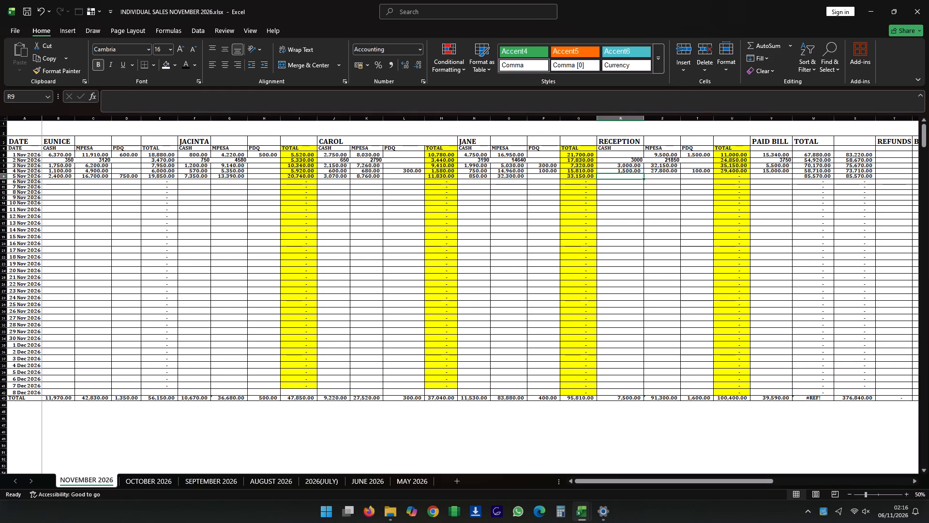
{"action": "type", "text": "3000"}
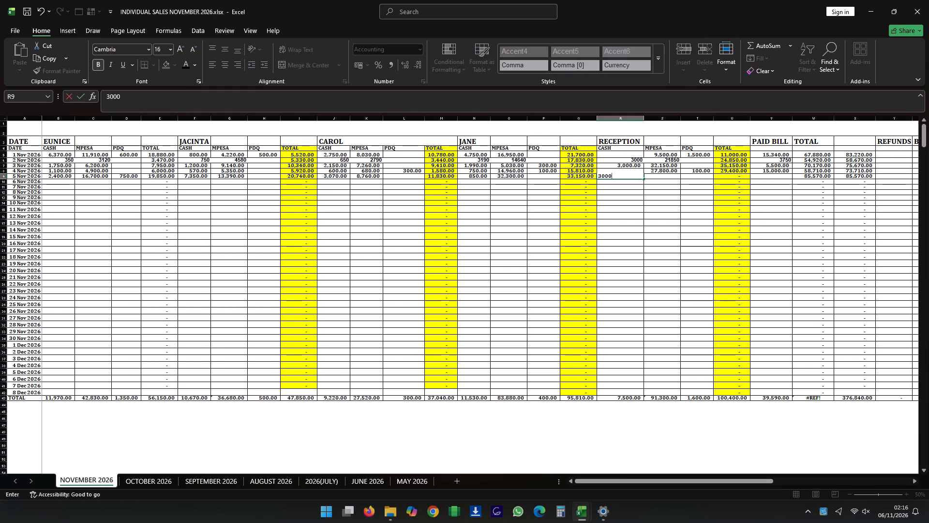
{"action": "key", "text": "Right"}
{"action": "key", "text": "Right"}
{"action": "key", "text": "Left"}
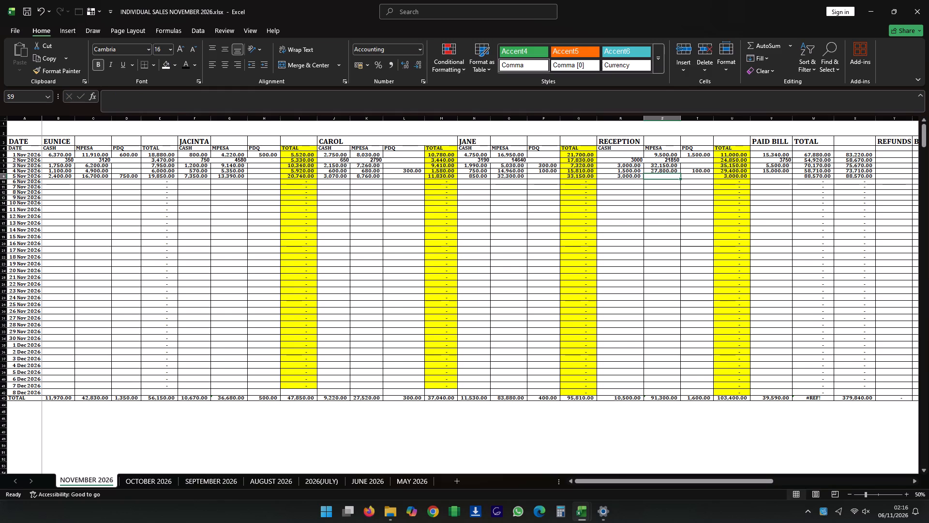
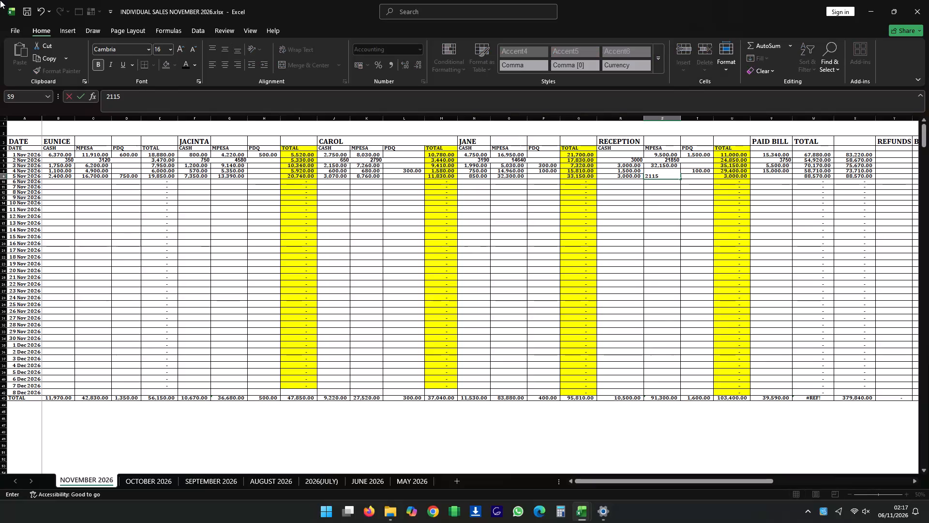
Complete Reception's MPESA entry of 21150 for 5 Nov 2026 and enter 600 as the paid bill.
{"action": "key", "text": "Right"}
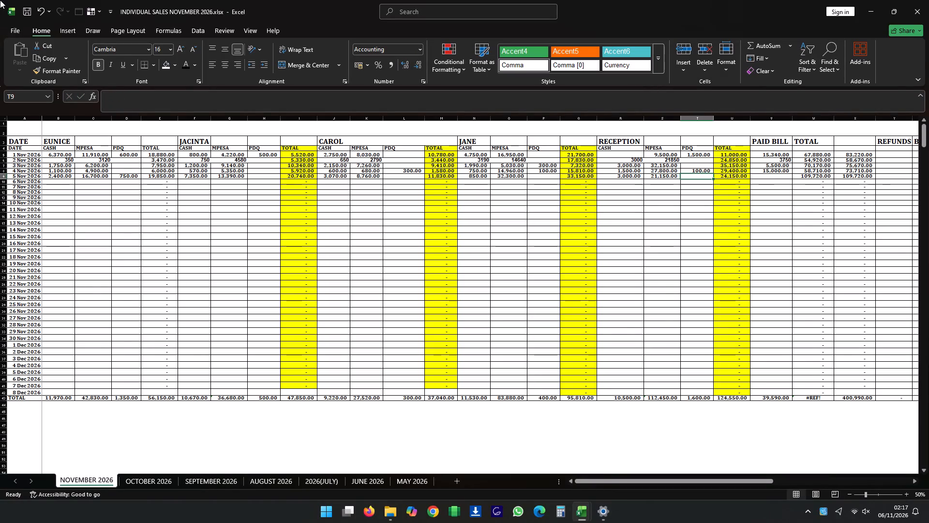
{"action": "key", "text": "Right"}
{"action": "key", "text": "Right"}
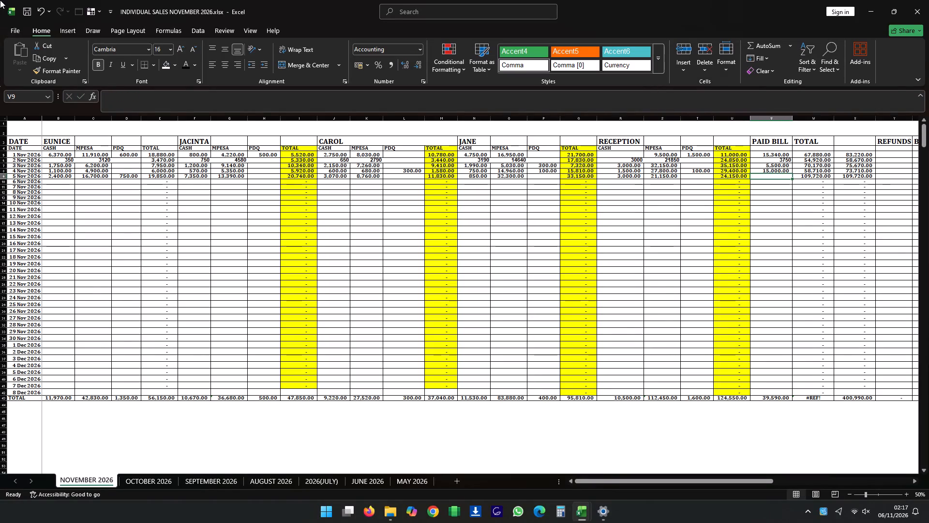
{"action": "type", "text": "600"}
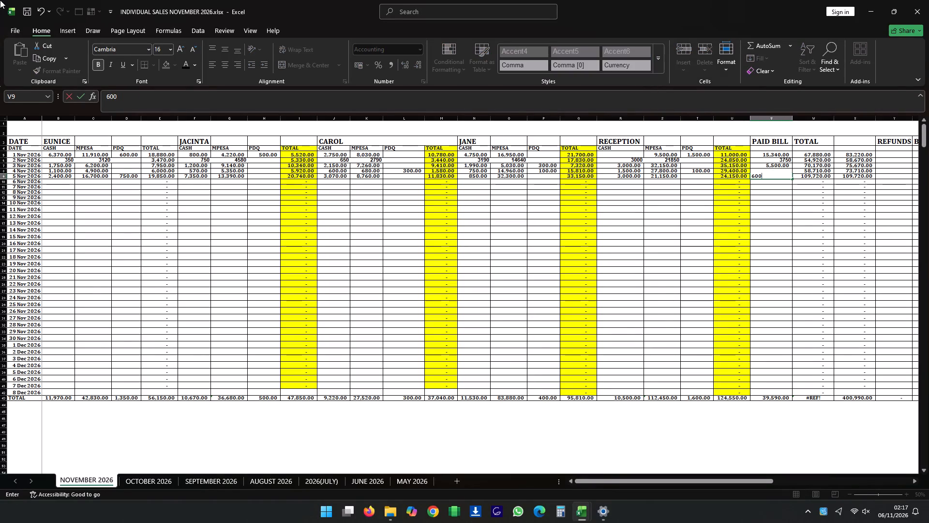
{"action": "key", "text": "Right"}
Enter the 5 Nov 2026 expense 3645, PDQ 750, till/pay 79770 and unpaid 24000.
{"action": "key", "text": "Right"}
{"action": "key", "text": "Right"}
{"action": "key", "text": "Right"}
{"action": "key", "text": "Right"}
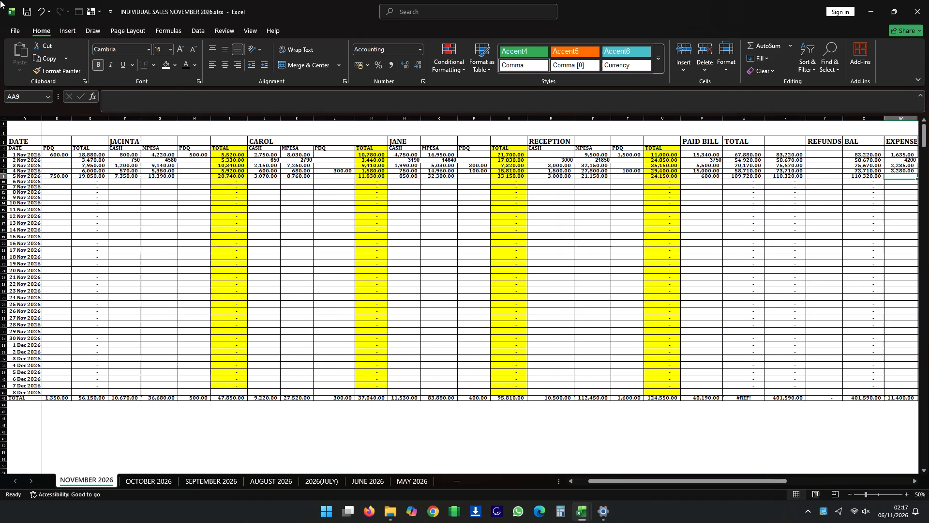
{"action": "type", "text": "3645"}
{"action": "key", "text": "Right"}
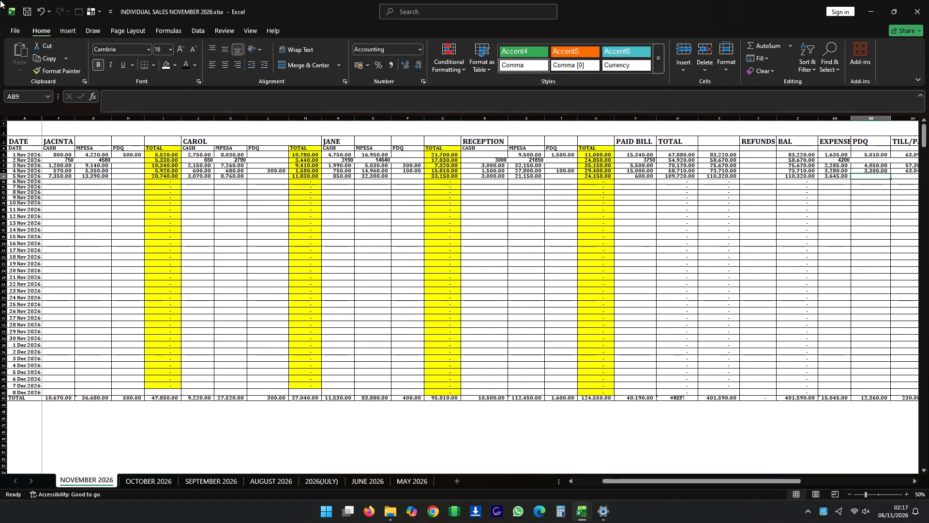
{"action": "type", "text": "750"}
{"action": "key", "text": "Right"}
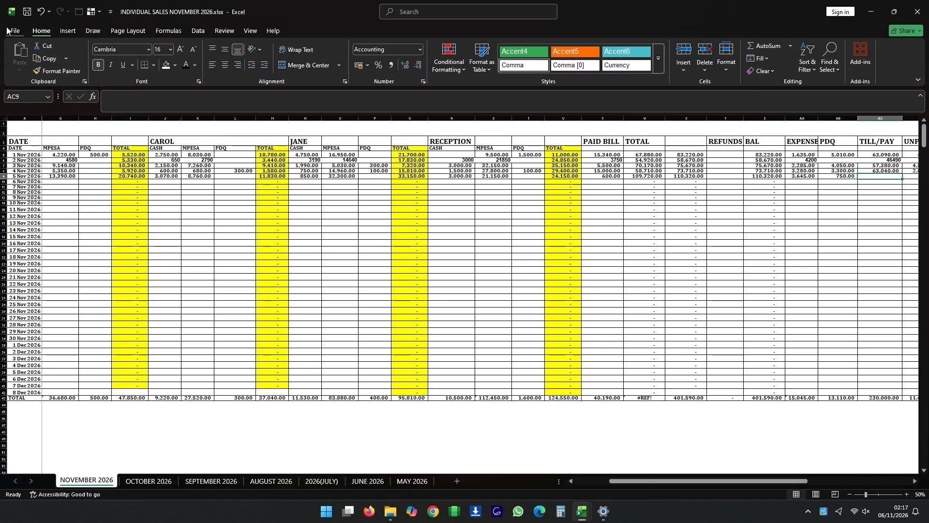
{"action": "type", "text": "79770"}
{"action": "key", "text": "Right"}
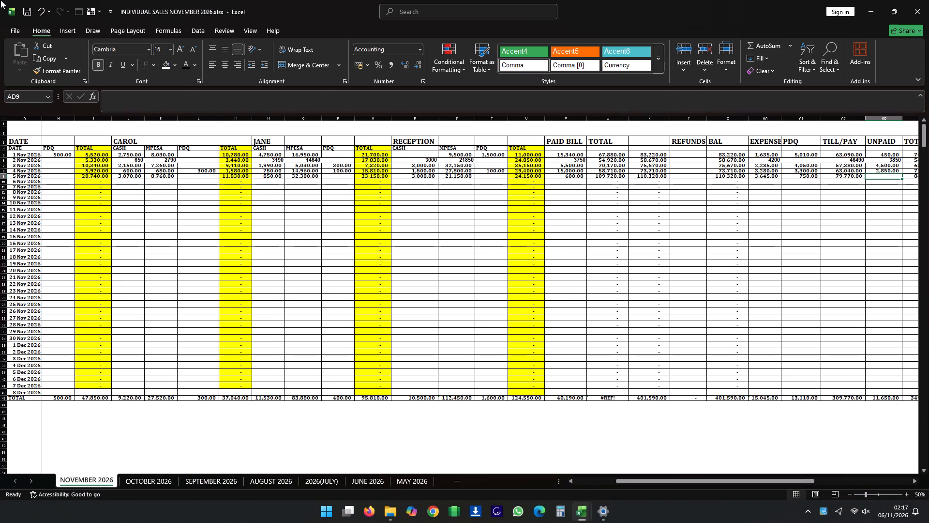
{"action": "type", "text": "24000"}
{"action": "key", "text": "Right"}
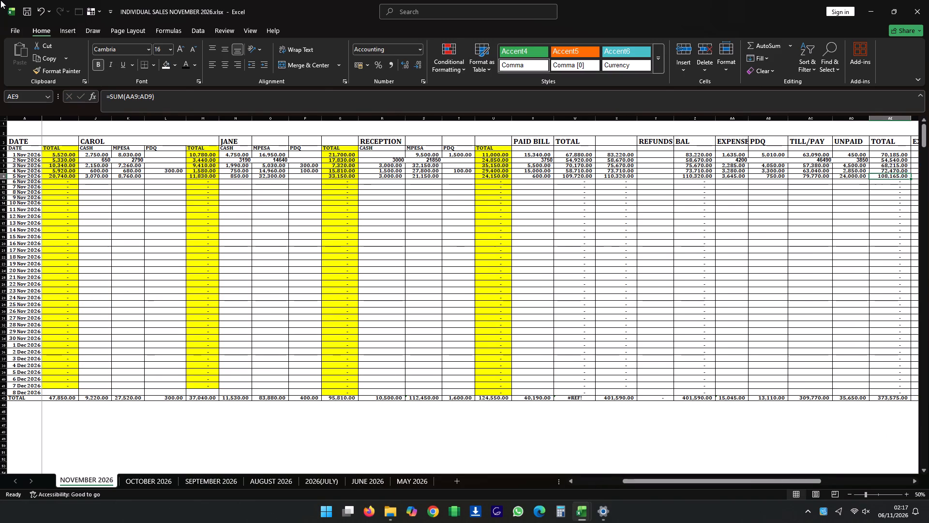
Review the 5 Nov 2026 row across the summary, waiter, Reception and paid bill columns.
{"action": "key", "text": "Right"}
{"action": "key", "text": "Right"}
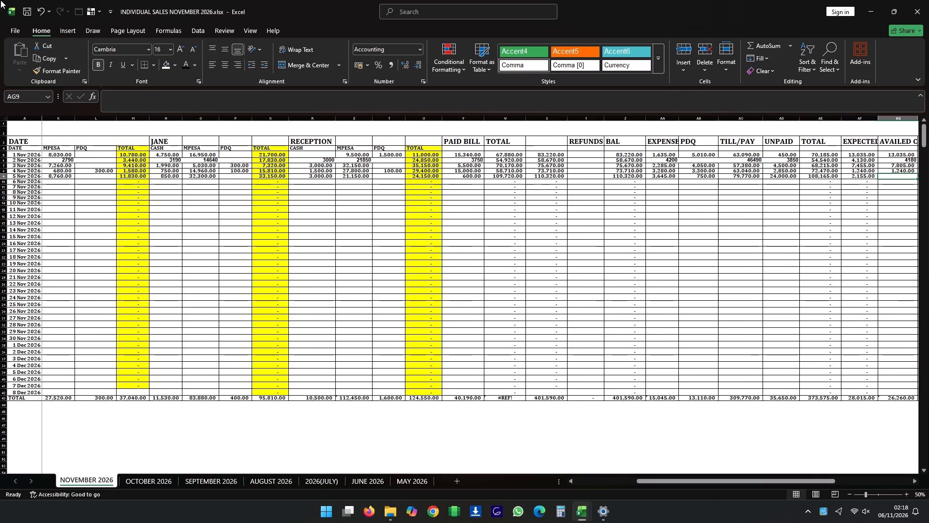
{"action": "key", "text": "Left"}
{"action": "key", "text": "Left"}
{"action": "key", "text": "Left"}
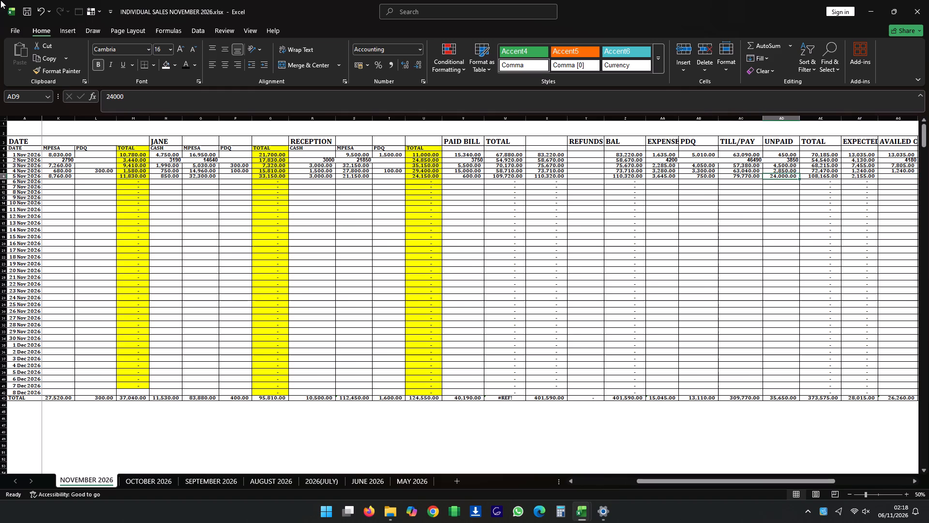
{"action": "key", "text": "Left"}
{"action": "key", "text": "Left"}
{"action": "key", "text": "Left"}
{"action": "key", "text": "Left"}
{"action": "key", "text": "Left"}
{"action": "key", "text": "Left"}
{"action": "key", "text": "Left"}
{"action": "key", "text": "Left"}
{"action": "key", "text": "Left"}
{"action": "key", "text": "Left"}
{"action": "key", "text": "Left"}
{"action": "key", "text": "Left"}
{"action": "key", "text": "Left"}
{"action": "key", "text": "Left"}
{"action": "key", "text": "Left"}
{"action": "key", "text": "Left"}
{"action": "key", "text": "Left"}
{"action": "key", "text": "Left"}
{"action": "key", "text": "Left"}
{"action": "key", "text": "Left"}
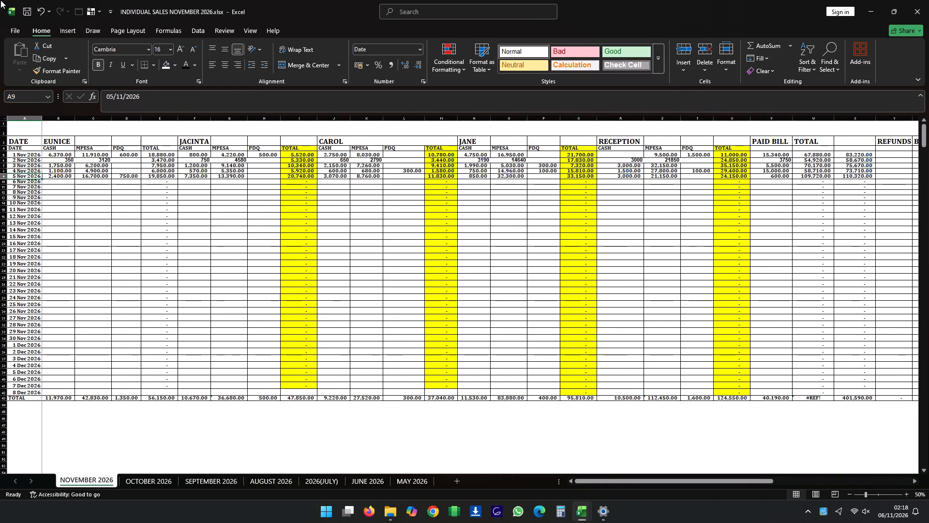
{"action": "key", "text": "Right"}
{"action": "key", "text": "Right"}
{"action": "key", "text": "Right"}
{"action": "key", "text": "Right"}
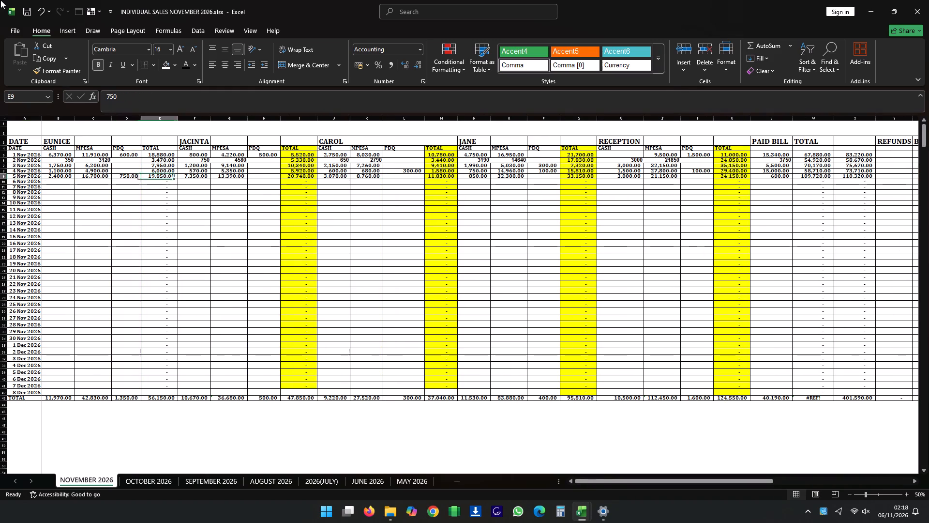
{"action": "key", "text": "Right"}
{"action": "key", "text": "Right"}
{"action": "key", "text": "Right"}
{"action": "key", "text": "Right"}
{"action": "key", "text": "Right"}
{"action": "key", "text": "Right"}
{"action": "key", "text": "Right"}
{"action": "key", "text": "Right"}
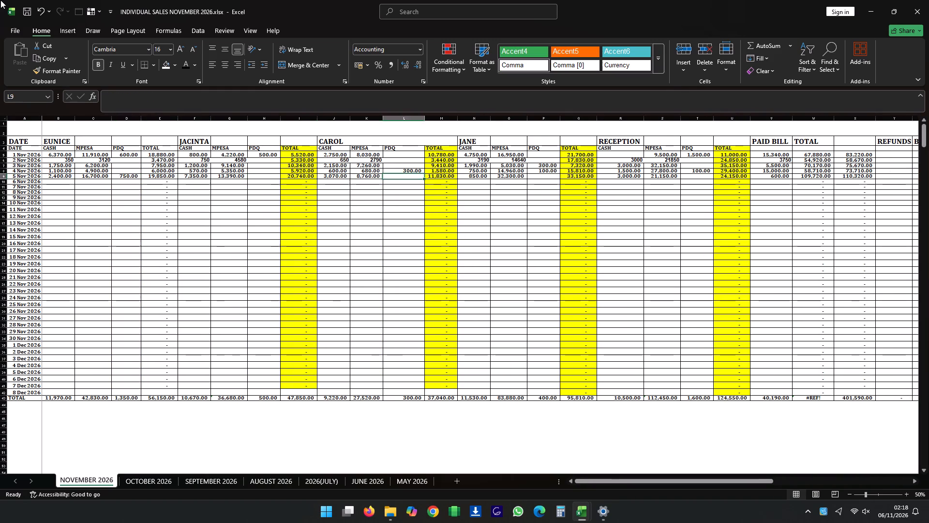
{"action": "key", "text": "Right"}
{"action": "key", "text": "Right"}
{"action": "key", "text": "Right"}
{"action": "key", "text": "Right"}
{"action": "key", "text": "Right"}
{"action": "key", "text": "Right"}
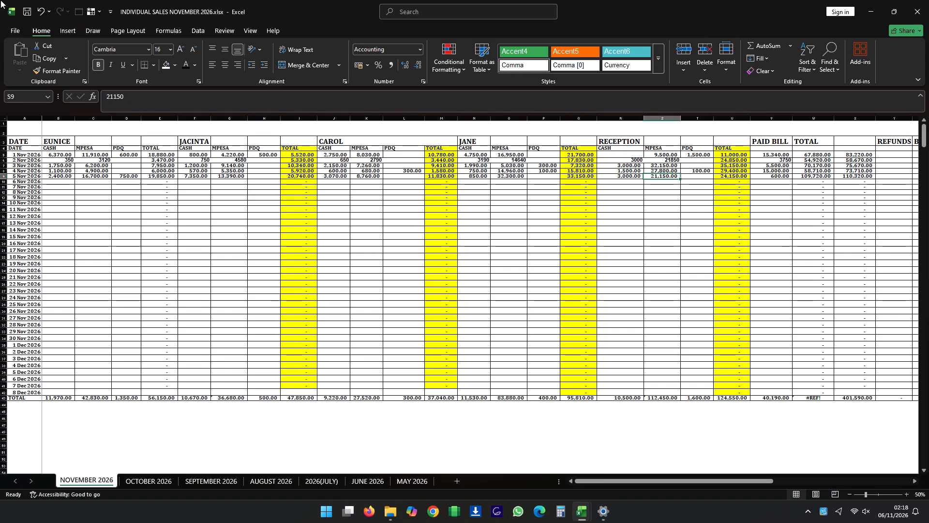
{"action": "key", "text": "Right"}
{"action": "key", "text": "Right"}
{"action": "key", "text": "Right"}
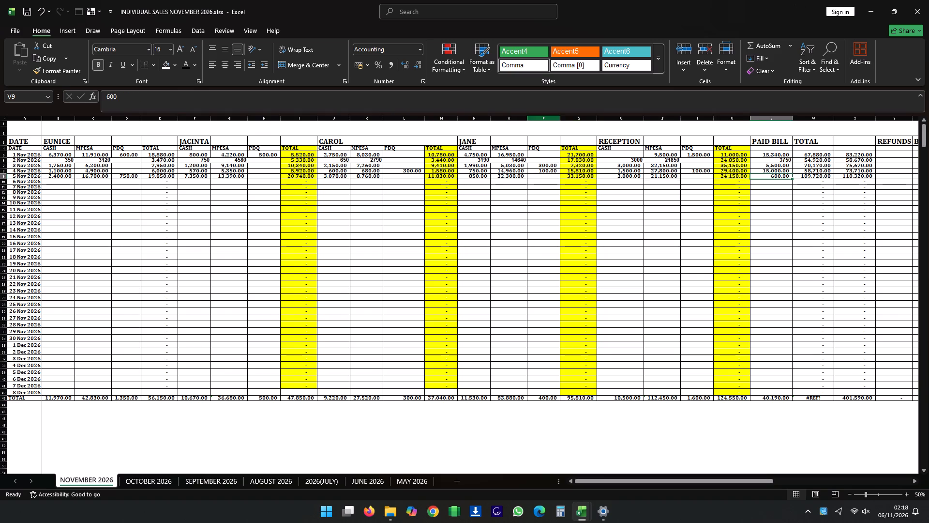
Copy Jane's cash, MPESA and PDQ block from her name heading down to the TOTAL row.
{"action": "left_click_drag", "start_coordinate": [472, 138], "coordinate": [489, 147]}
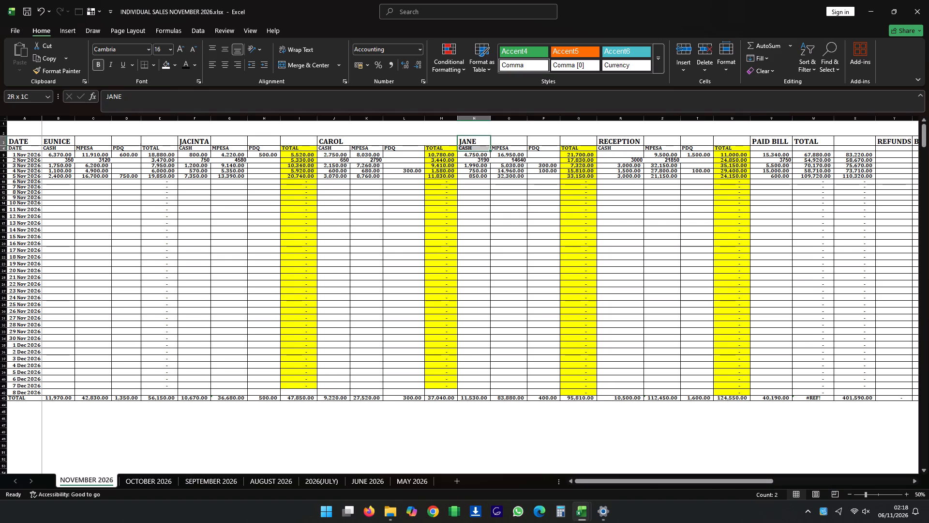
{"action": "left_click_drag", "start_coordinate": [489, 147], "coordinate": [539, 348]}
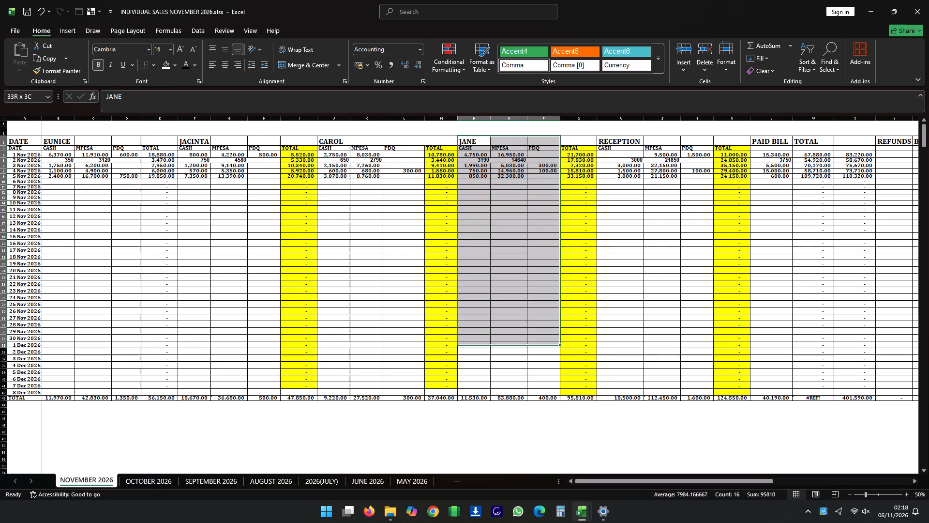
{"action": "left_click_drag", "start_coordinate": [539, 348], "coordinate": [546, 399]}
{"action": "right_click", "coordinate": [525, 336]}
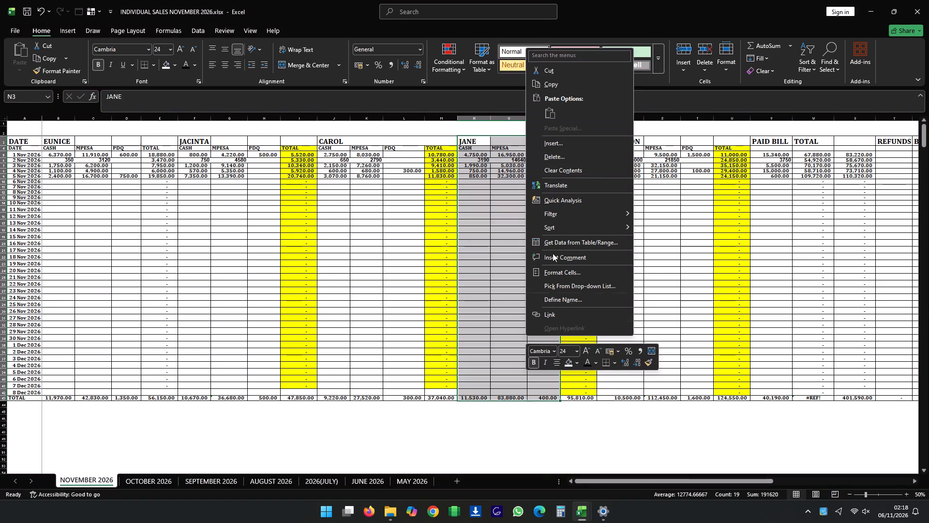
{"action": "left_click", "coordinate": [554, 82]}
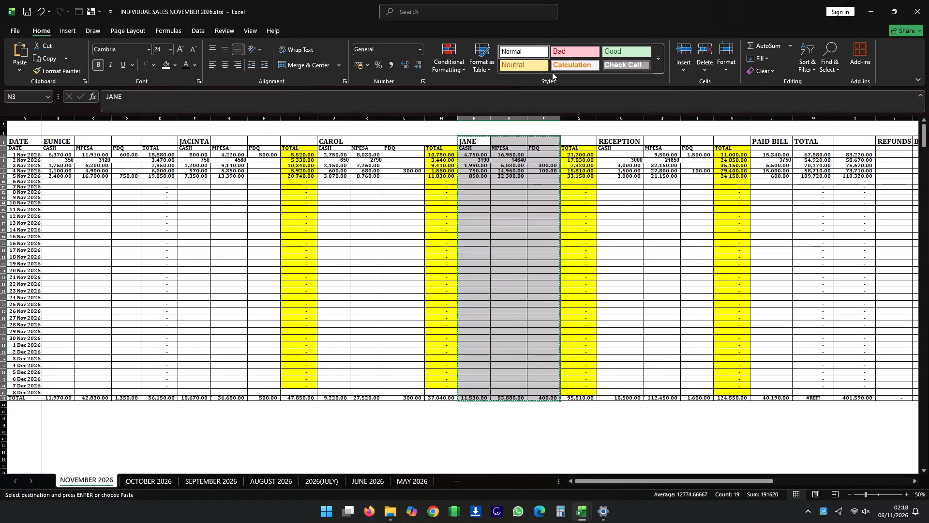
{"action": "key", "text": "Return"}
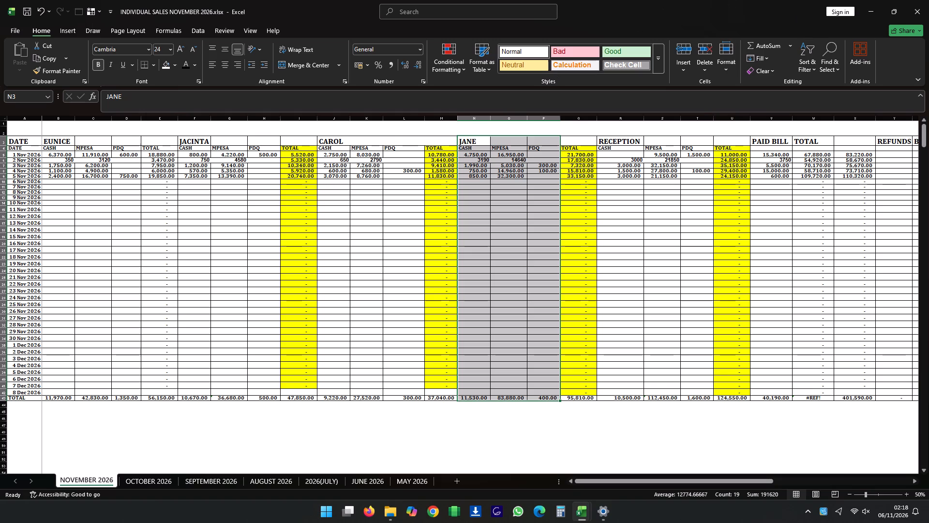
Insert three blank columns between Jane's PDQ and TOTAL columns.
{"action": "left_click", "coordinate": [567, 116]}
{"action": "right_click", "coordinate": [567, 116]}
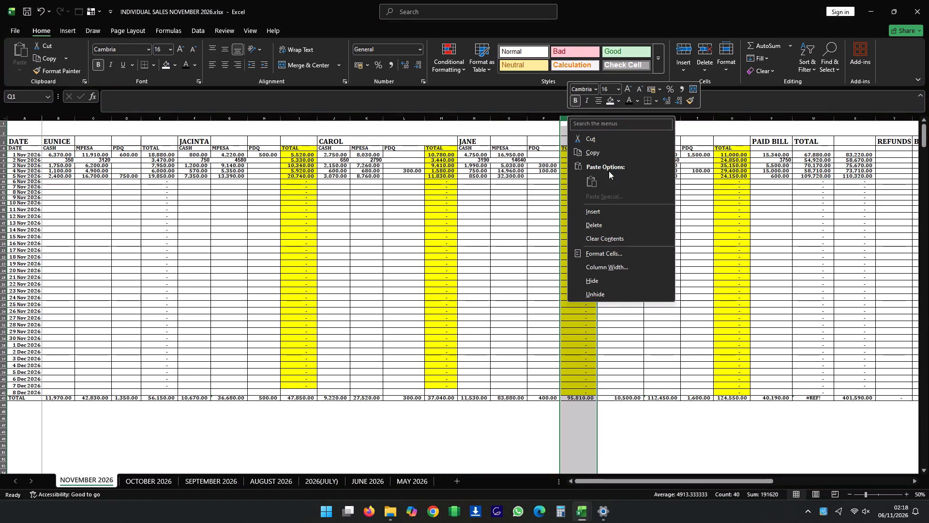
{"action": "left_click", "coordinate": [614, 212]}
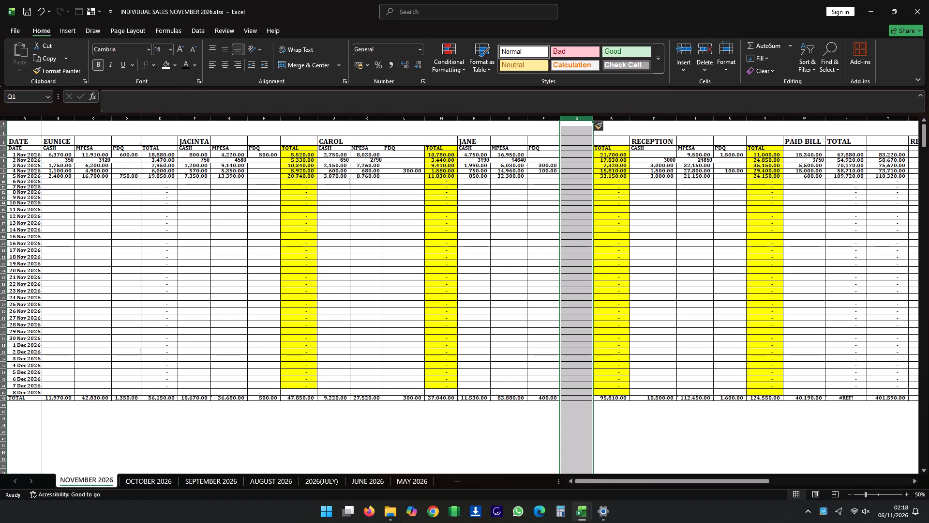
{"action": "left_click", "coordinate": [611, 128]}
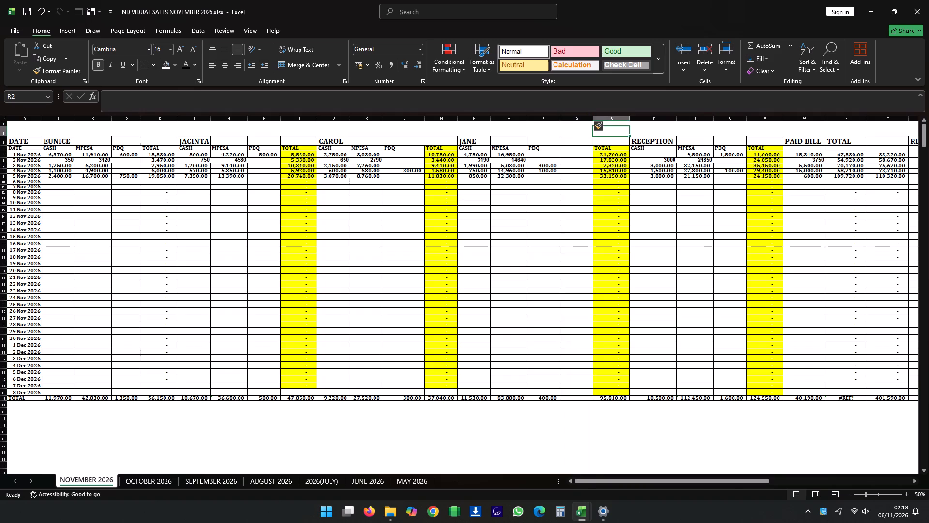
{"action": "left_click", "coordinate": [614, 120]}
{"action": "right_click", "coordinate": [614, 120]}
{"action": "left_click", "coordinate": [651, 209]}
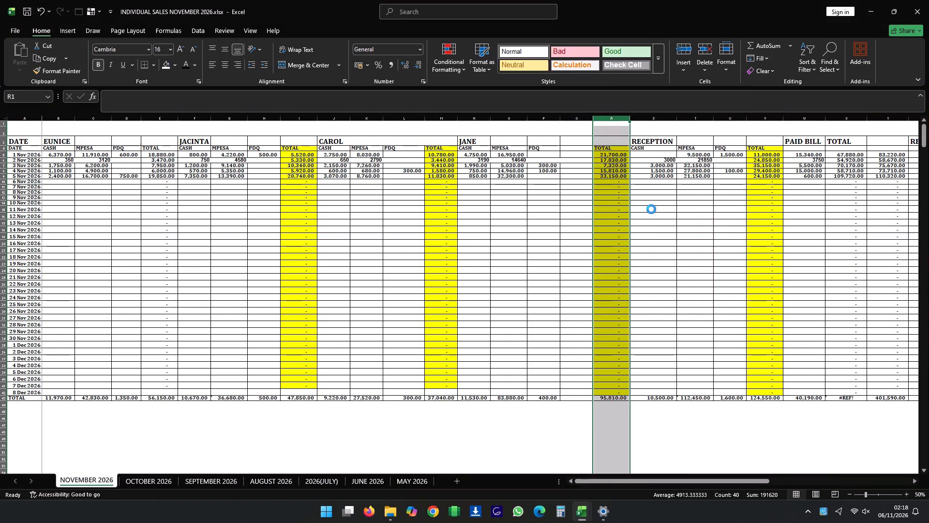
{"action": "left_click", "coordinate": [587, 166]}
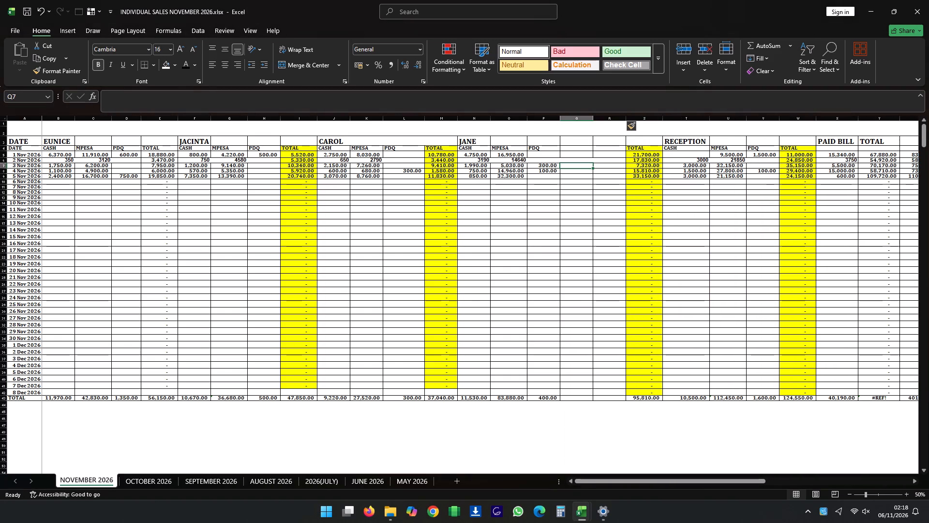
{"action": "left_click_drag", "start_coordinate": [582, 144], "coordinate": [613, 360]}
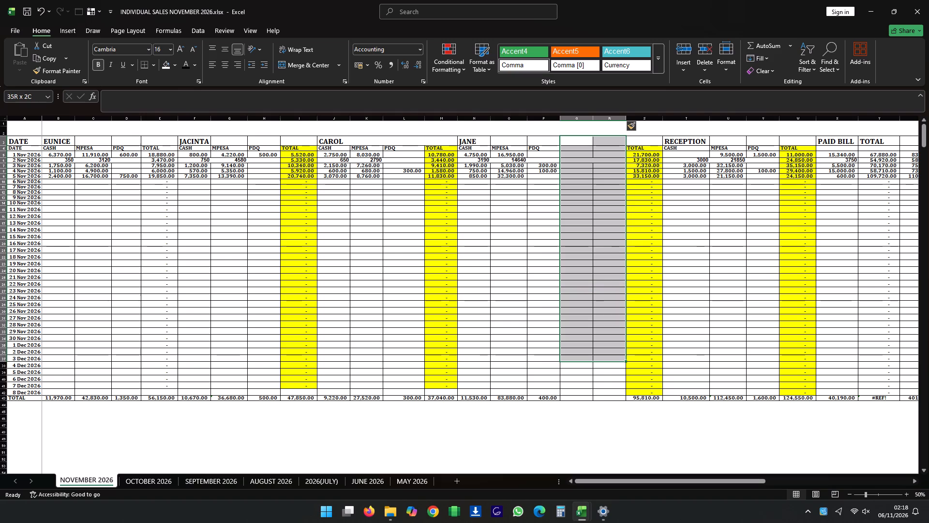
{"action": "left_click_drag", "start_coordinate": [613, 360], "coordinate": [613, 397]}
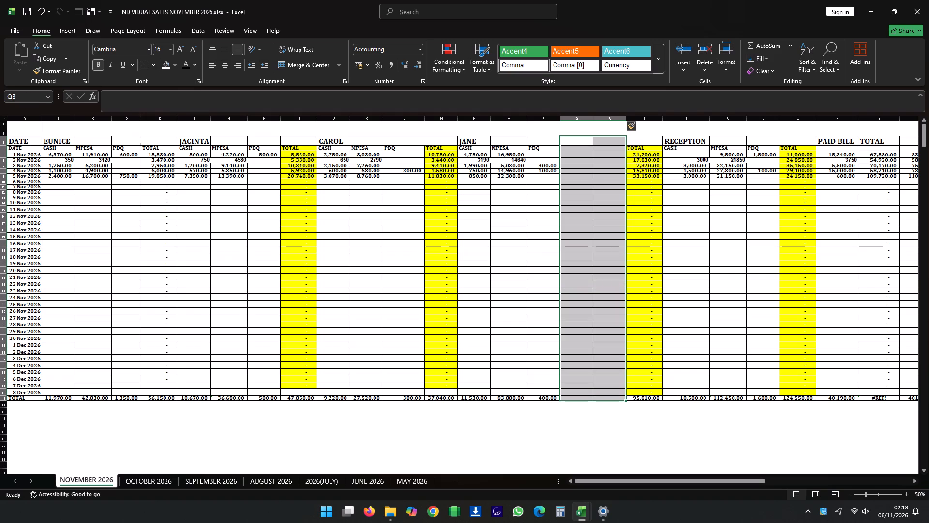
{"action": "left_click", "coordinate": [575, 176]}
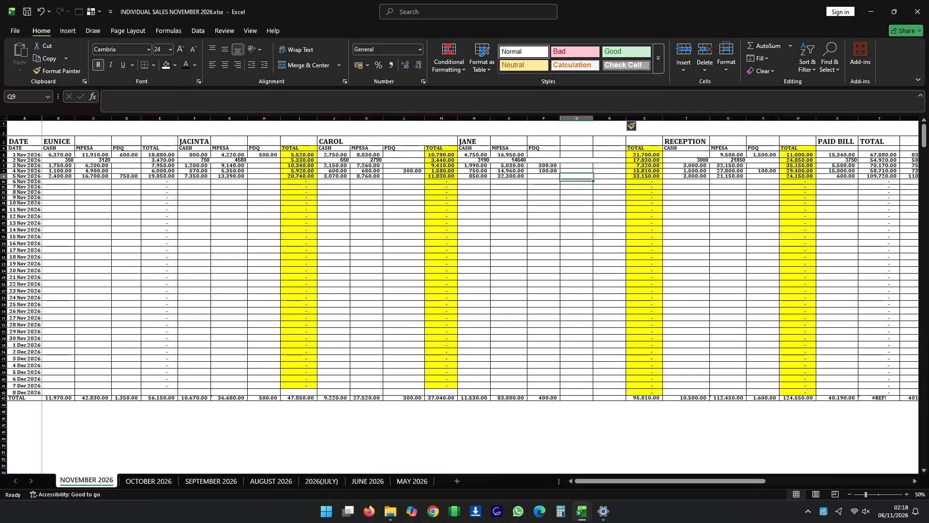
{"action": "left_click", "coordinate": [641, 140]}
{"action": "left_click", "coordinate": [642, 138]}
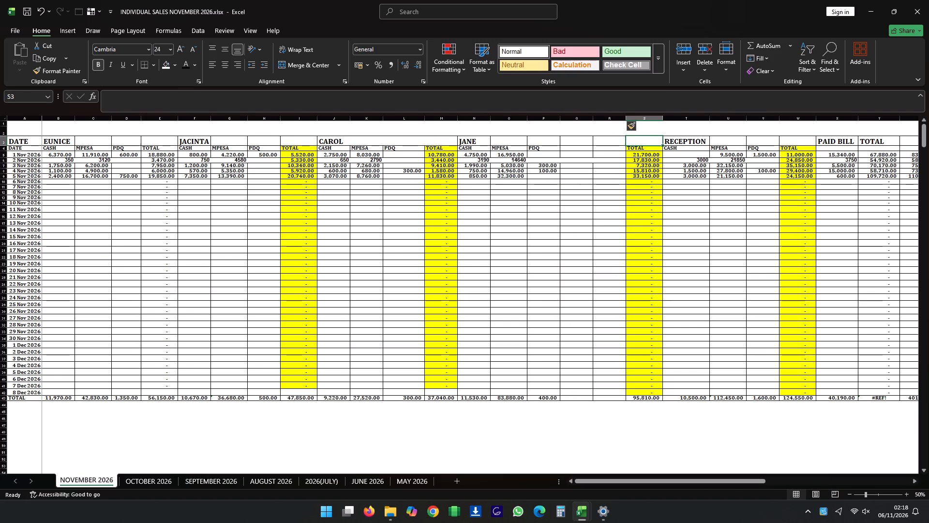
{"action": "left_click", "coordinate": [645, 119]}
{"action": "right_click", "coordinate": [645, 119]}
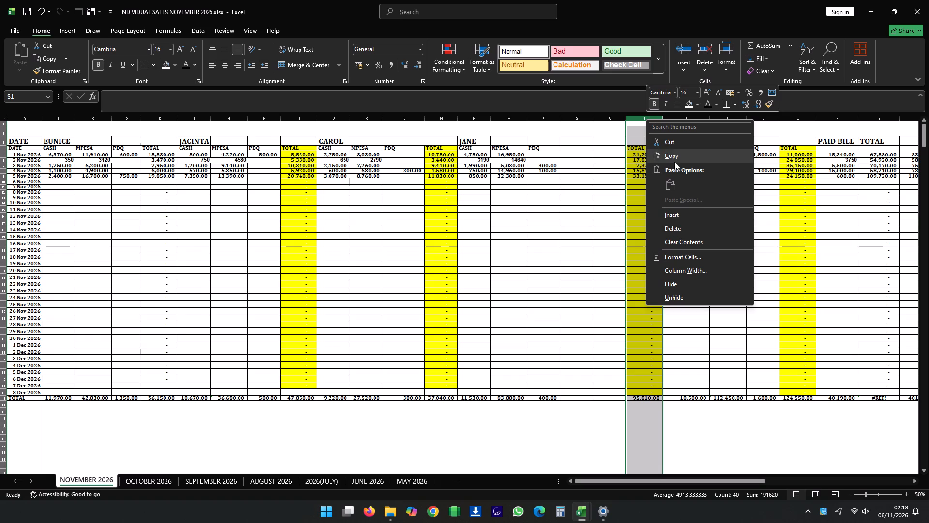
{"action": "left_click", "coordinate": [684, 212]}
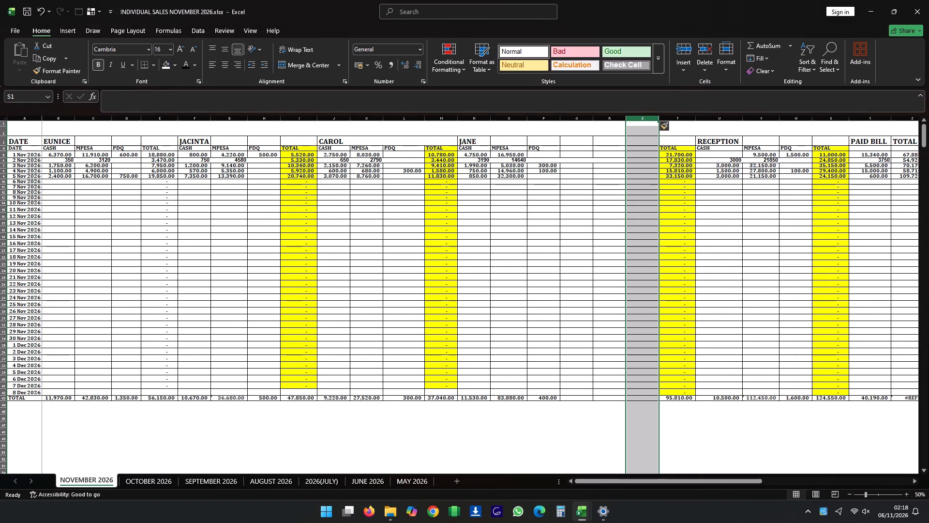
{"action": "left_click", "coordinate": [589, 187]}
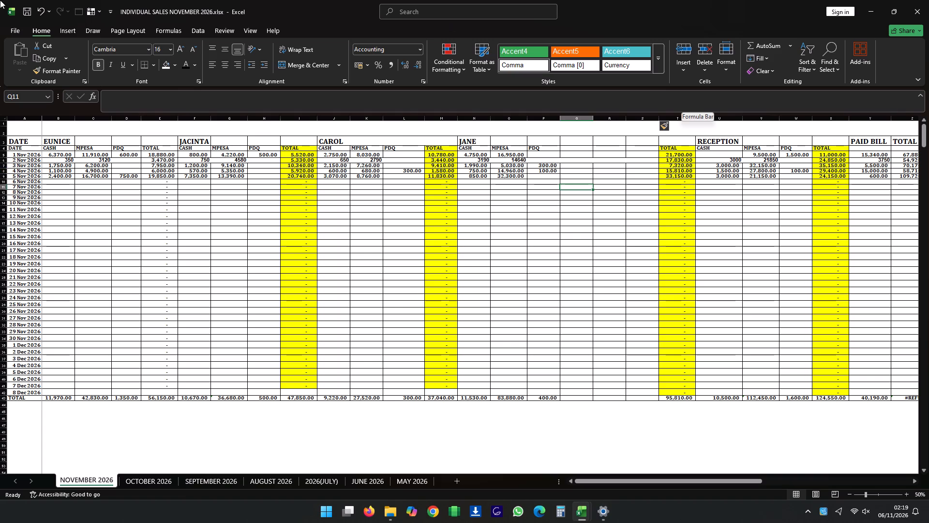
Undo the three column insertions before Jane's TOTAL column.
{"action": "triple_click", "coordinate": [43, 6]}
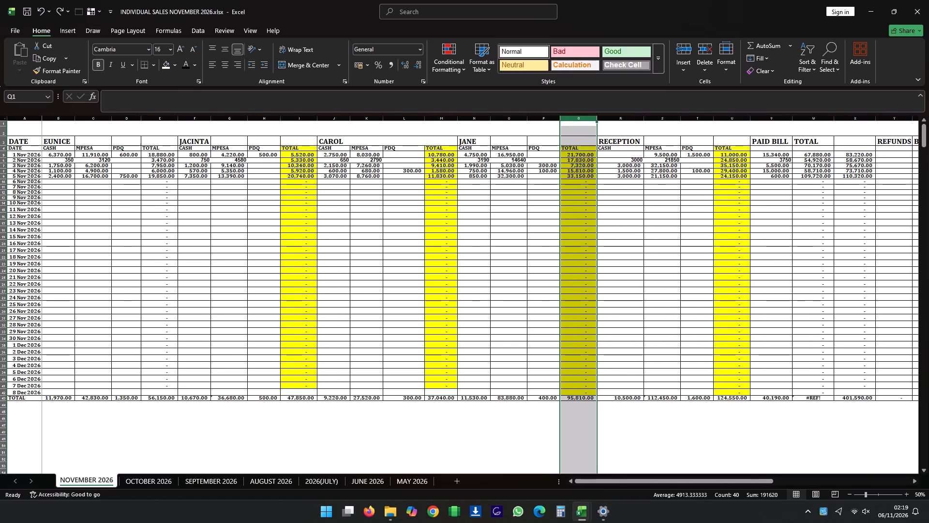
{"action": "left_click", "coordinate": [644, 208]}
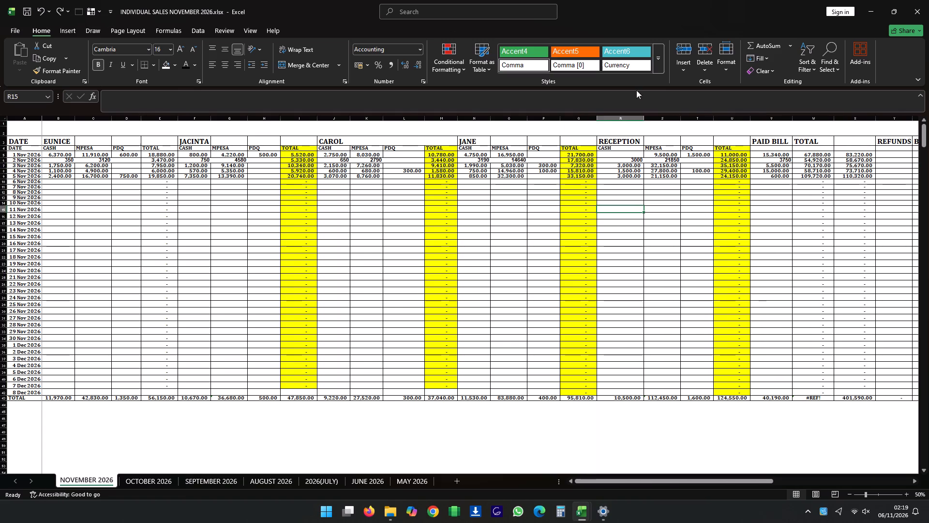
Insert three blank columns between Jane's TOTAL column and Reception's CASH column.
{"action": "left_click", "coordinate": [620, 119]}
{"action": "right_click", "coordinate": [620, 119]}
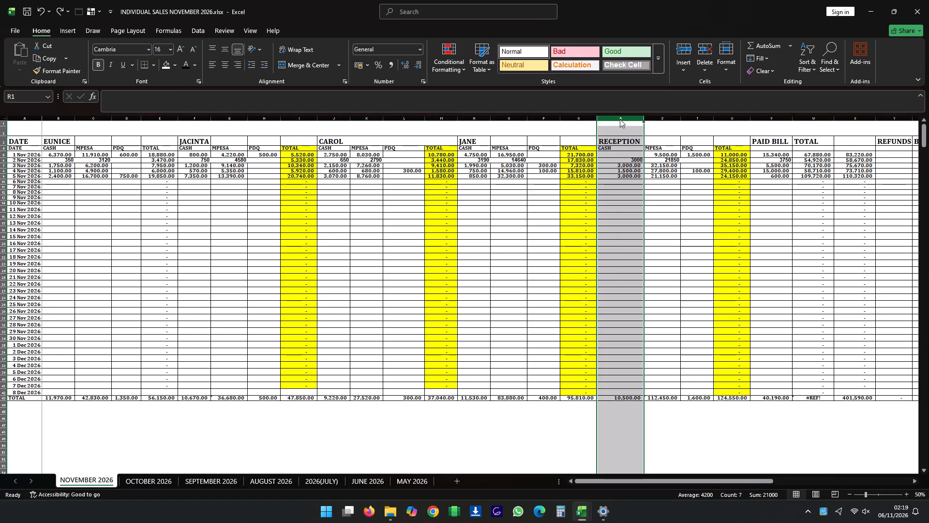
{"action": "left_click", "coordinate": [654, 218]}
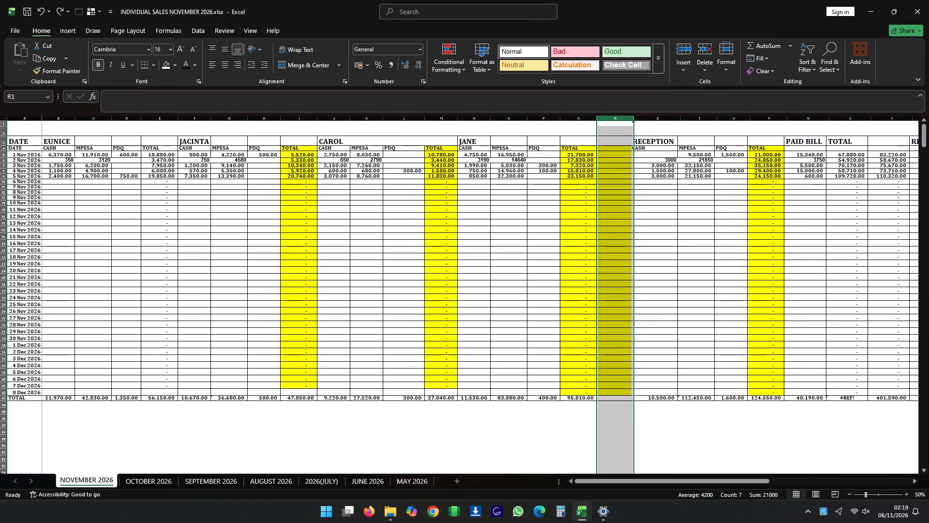
{"action": "left_click", "coordinate": [624, 118]}
{"action": "right_click", "coordinate": [624, 118]}
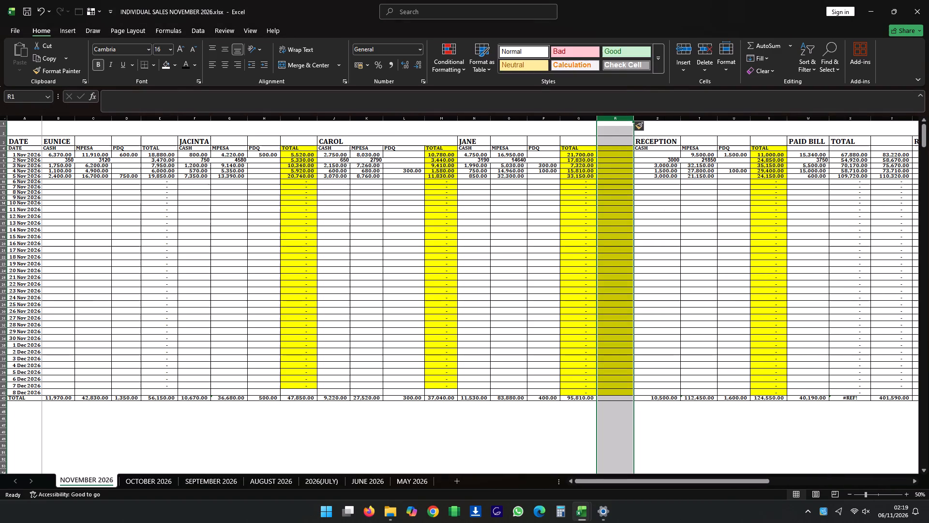
{"action": "left_click", "coordinate": [657, 218]}
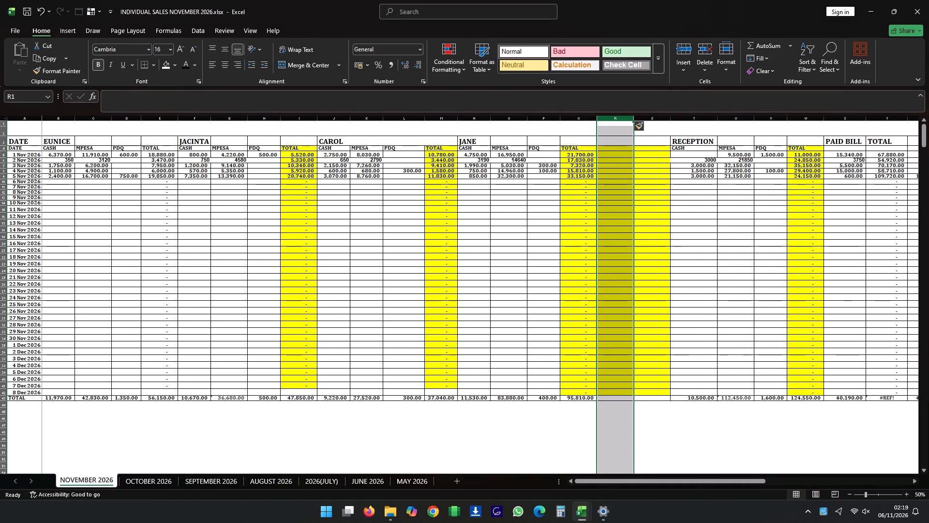
{"action": "right_click", "coordinate": [619, 118]}
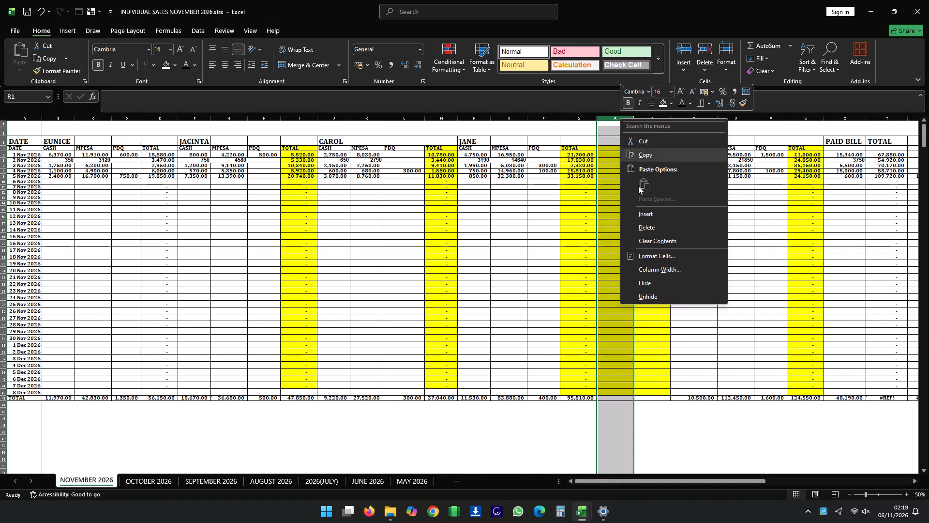
{"action": "left_click", "coordinate": [653, 213]}
{"action": "left_click", "coordinate": [653, 213]}
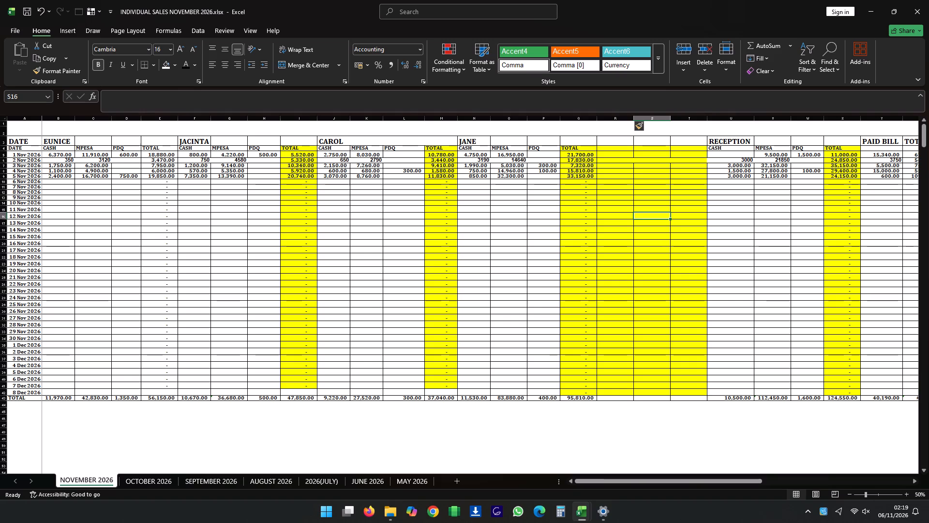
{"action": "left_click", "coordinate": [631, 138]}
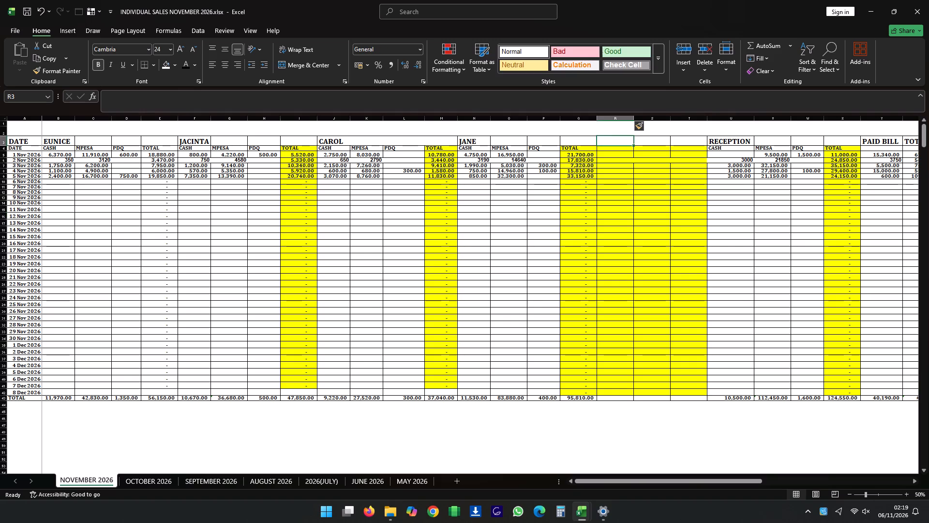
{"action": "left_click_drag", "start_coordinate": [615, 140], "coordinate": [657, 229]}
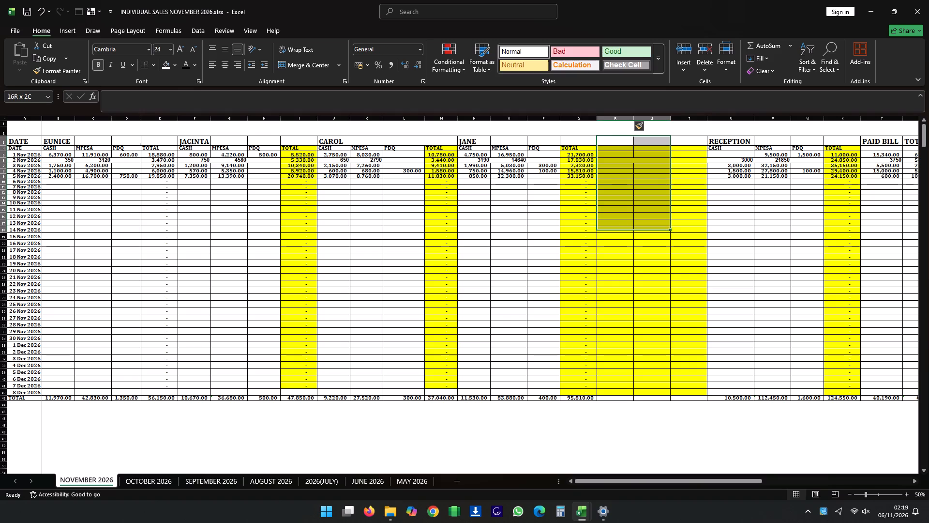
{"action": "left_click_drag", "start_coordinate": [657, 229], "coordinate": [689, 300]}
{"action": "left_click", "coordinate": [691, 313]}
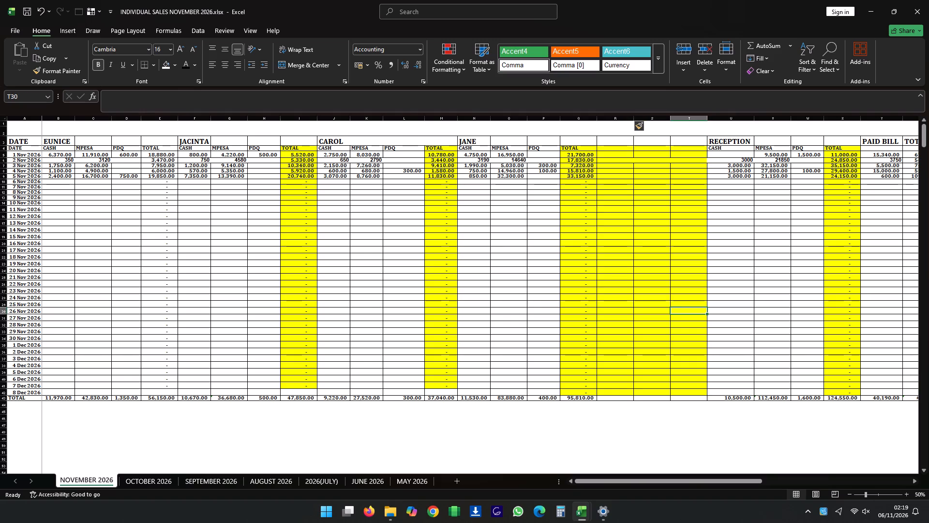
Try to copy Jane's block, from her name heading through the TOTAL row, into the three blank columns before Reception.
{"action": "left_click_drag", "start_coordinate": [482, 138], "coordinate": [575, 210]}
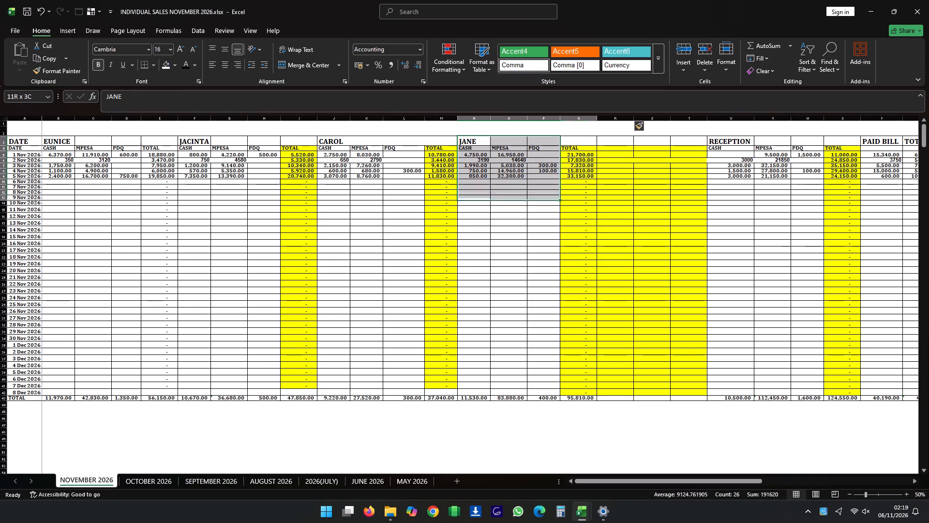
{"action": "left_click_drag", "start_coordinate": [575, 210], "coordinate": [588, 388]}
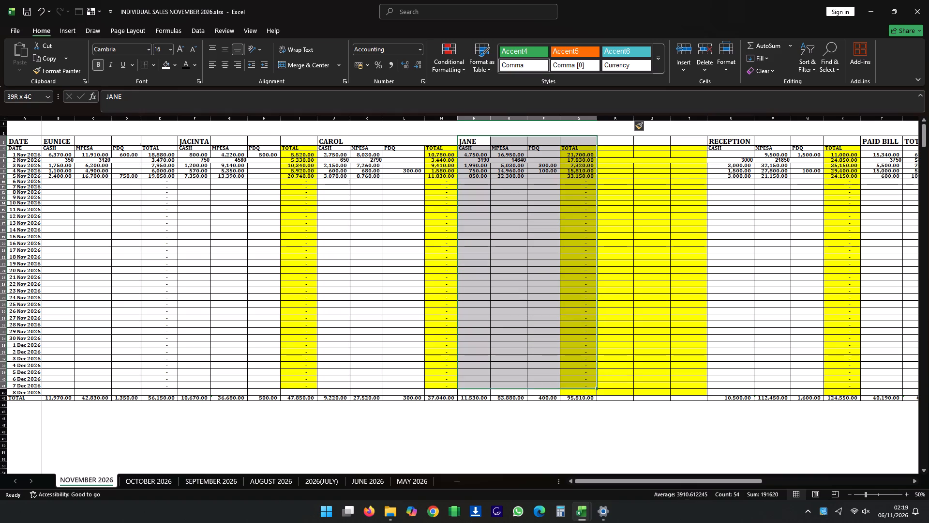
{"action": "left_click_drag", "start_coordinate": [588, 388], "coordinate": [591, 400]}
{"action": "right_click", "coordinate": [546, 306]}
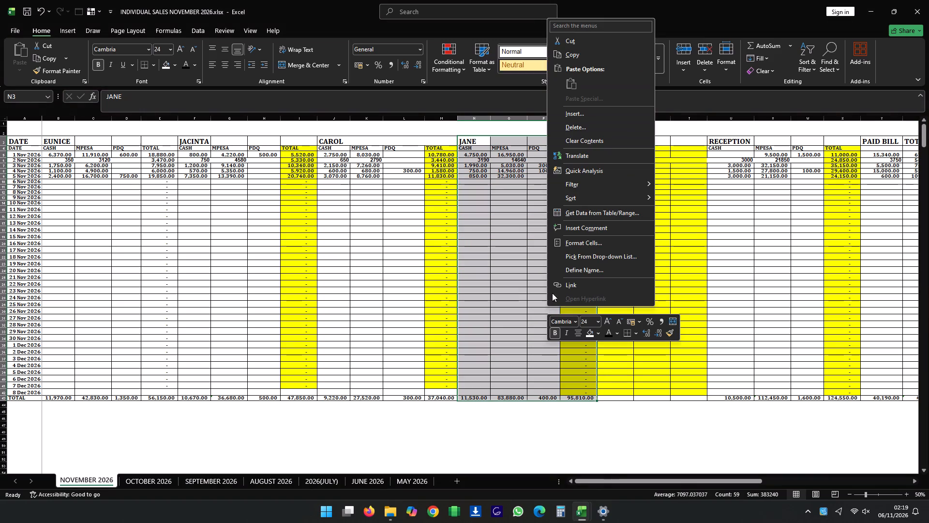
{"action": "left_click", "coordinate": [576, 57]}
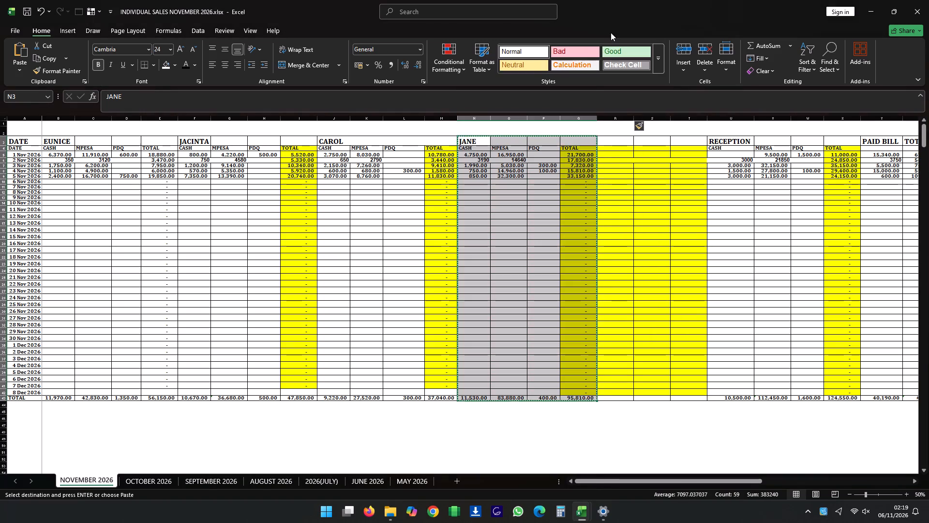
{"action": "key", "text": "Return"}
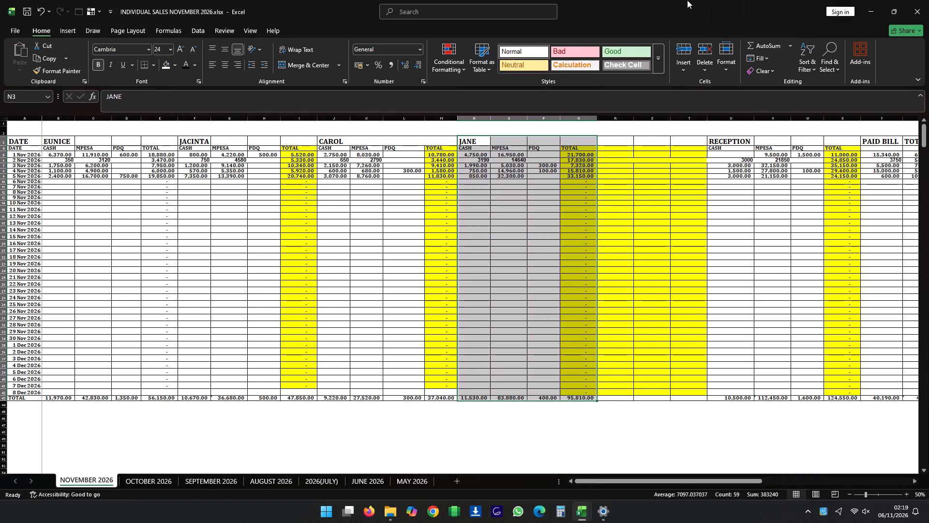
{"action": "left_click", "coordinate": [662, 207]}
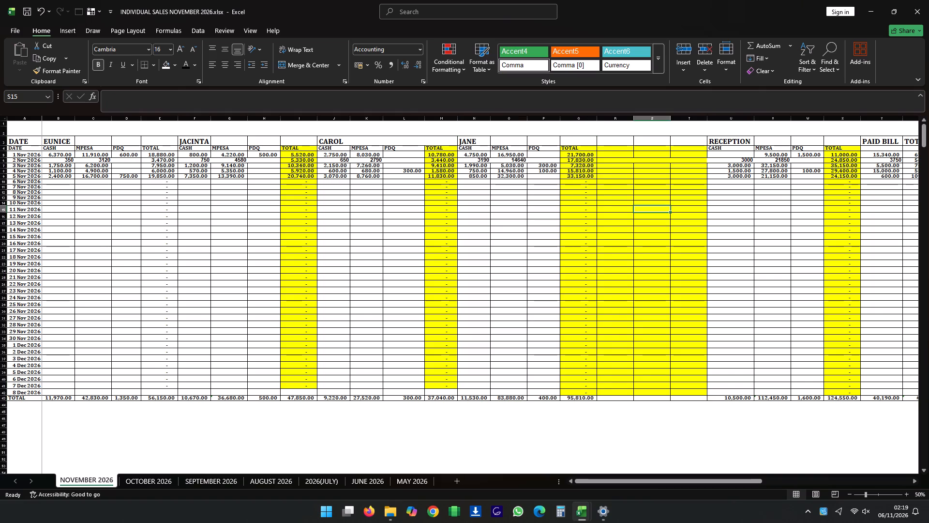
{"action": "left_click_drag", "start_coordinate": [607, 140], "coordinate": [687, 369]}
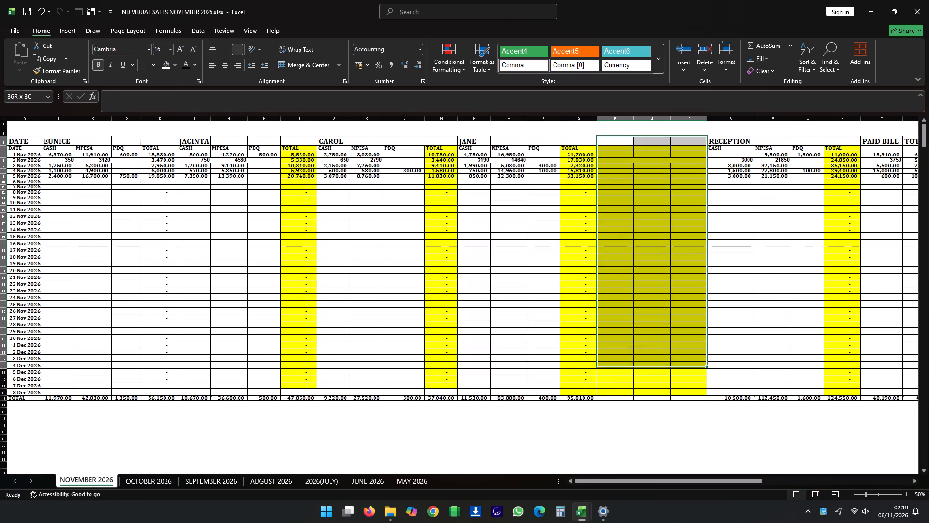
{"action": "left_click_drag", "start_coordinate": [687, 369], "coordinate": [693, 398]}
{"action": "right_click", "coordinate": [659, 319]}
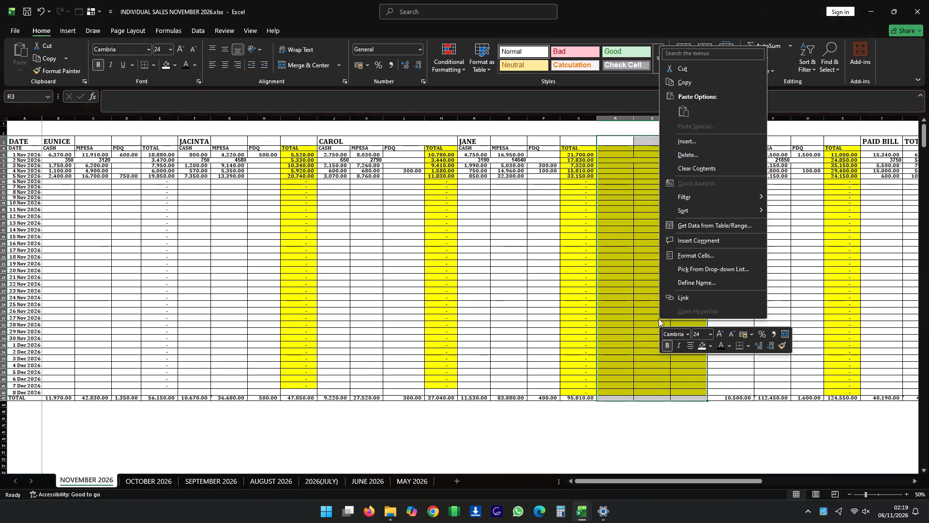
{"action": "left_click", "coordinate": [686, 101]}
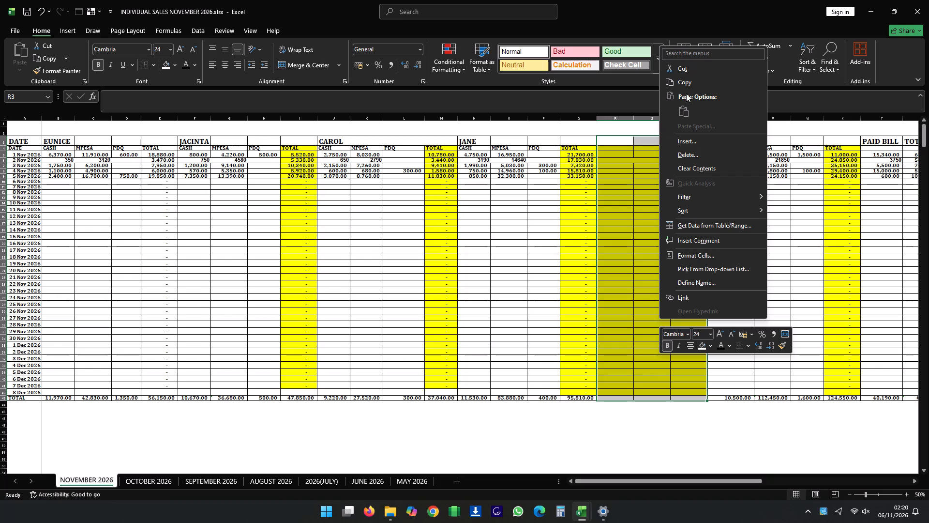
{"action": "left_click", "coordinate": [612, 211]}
Copy Jane's four-column block from her heading through the TOTAL row and paste it from cell R3, replacing the existing data there.
{"action": "left_click_drag", "start_coordinate": [487, 140], "coordinate": [488, 140]}
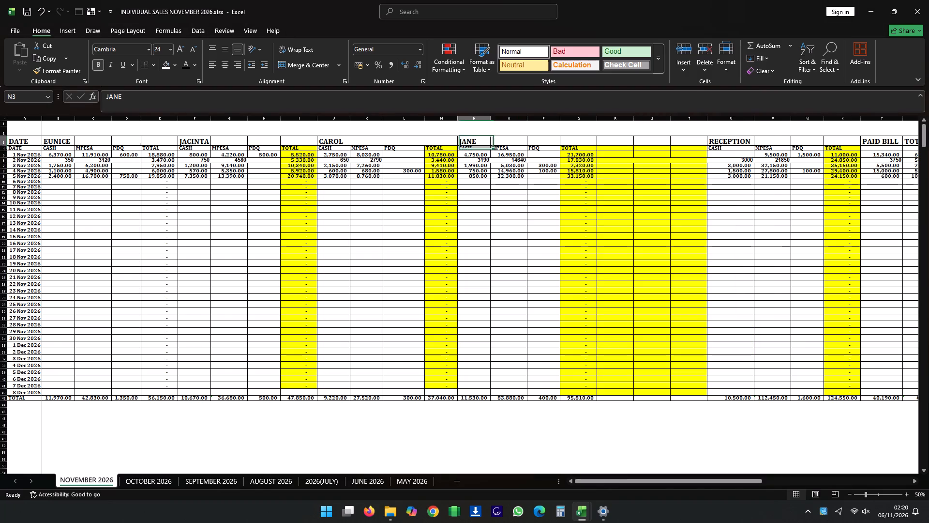
{"action": "left_click_drag", "start_coordinate": [488, 140], "coordinate": [592, 392]}
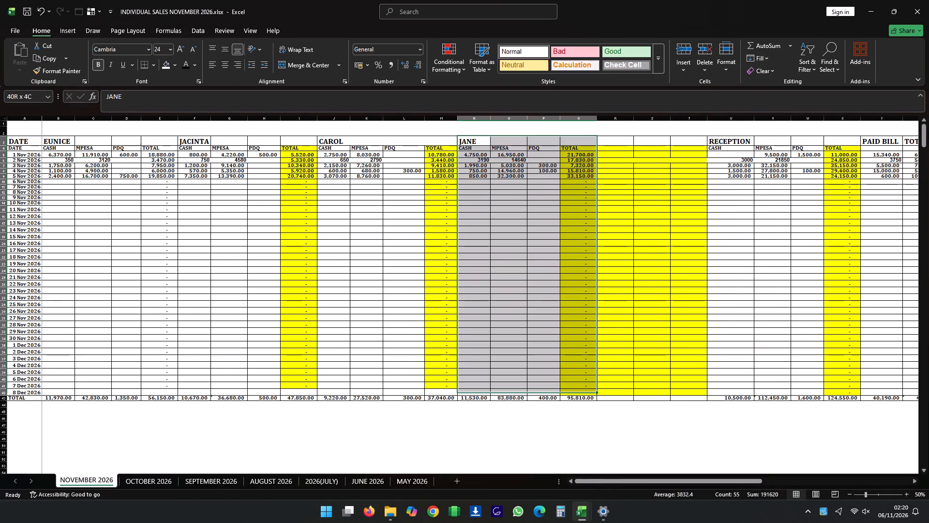
{"action": "left_click_drag", "start_coordinate": [592, 392], "coordinate": [593, 397]}
{"action": "right_click", "coordinate": [547, 295]}
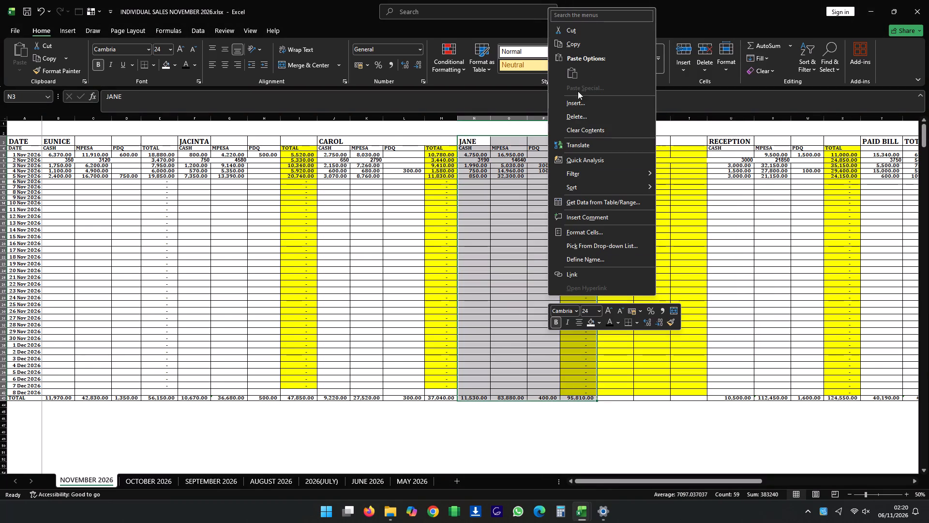
{"action": "left_click", "coordinate": [573, 42]}
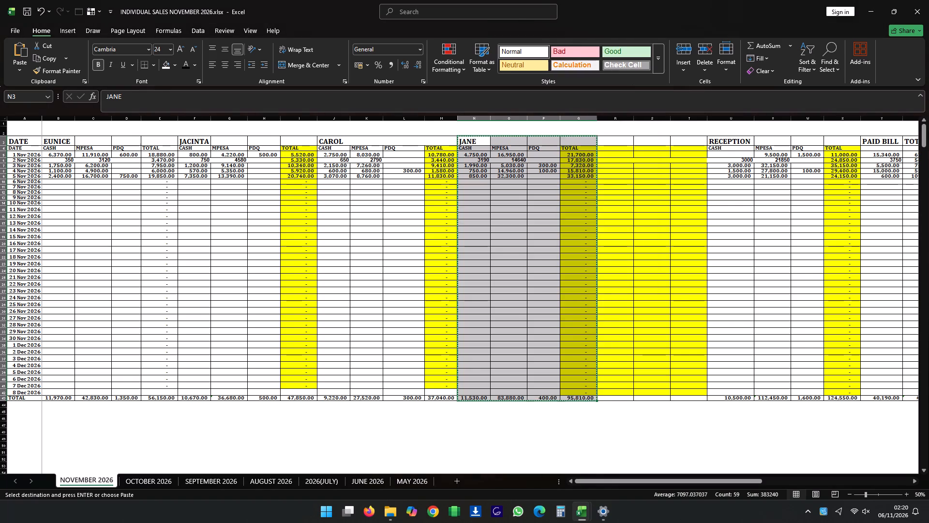
{"action": "left_click_drag", "start_coordinate": [621, 141], "coordinate": [678, 233]}
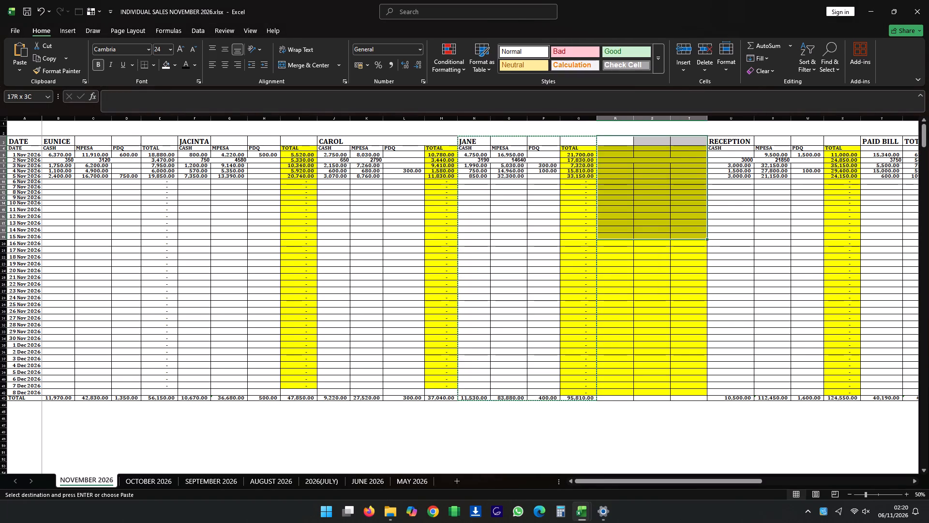
{"action": "left_click_drag", "start_coordinate": [678, 233], "coordinate": [690, 393]}
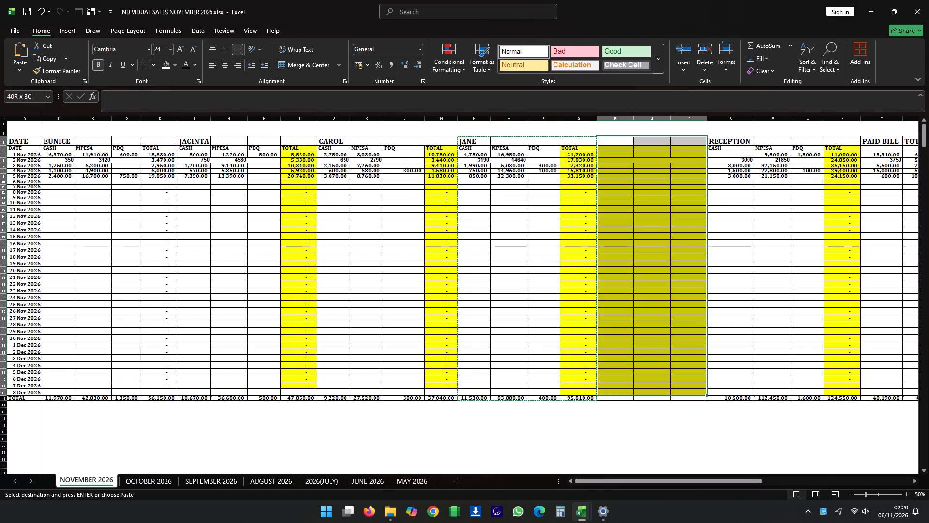
{"action": "left_click_drag", "start_coordinate": [690, 393], "coordinate": [691, 399]}
{"action": "right_click", "coordinate": [662, 323]}
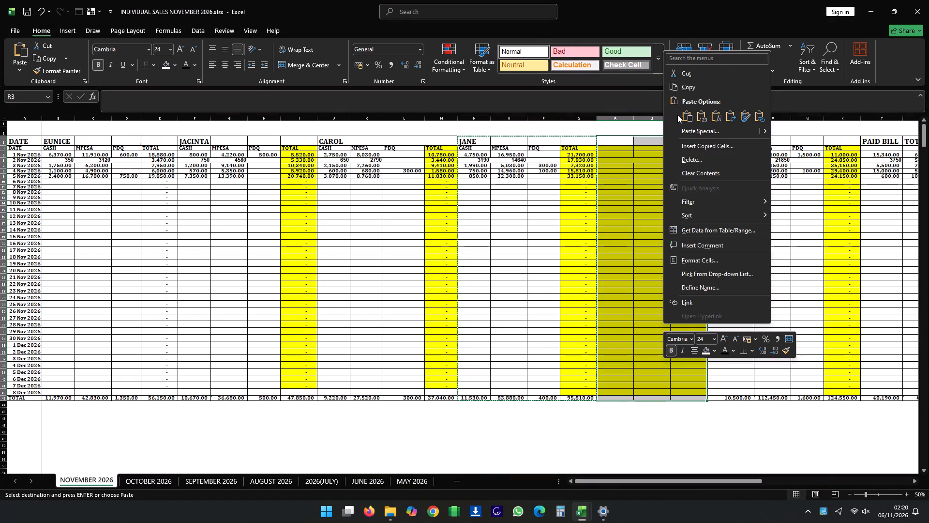
{"action": "left_click", "coordinate": [682, 118]}
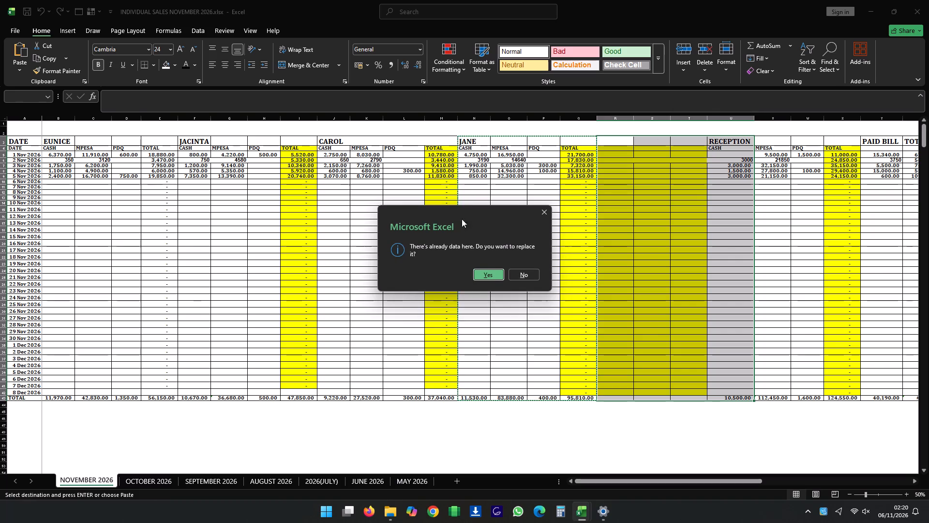
{"action": "left_click", "coordinate": [494, 272]}
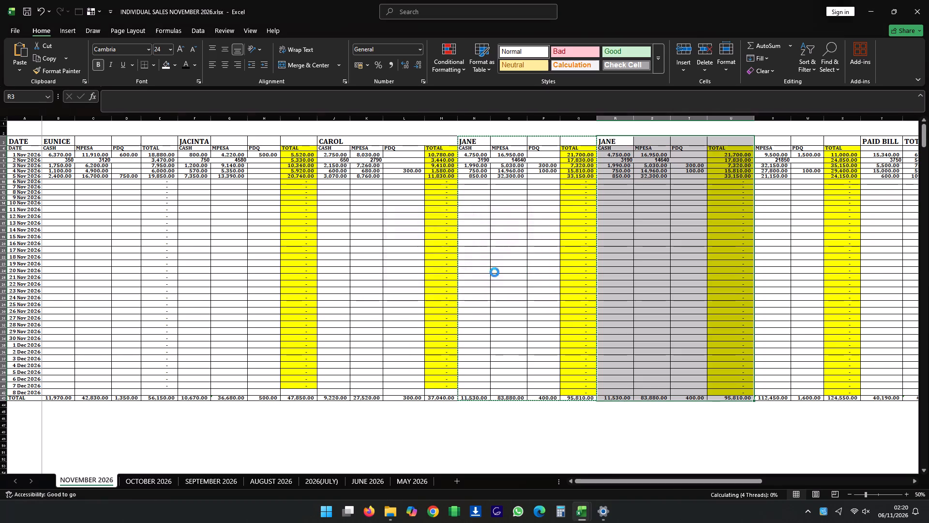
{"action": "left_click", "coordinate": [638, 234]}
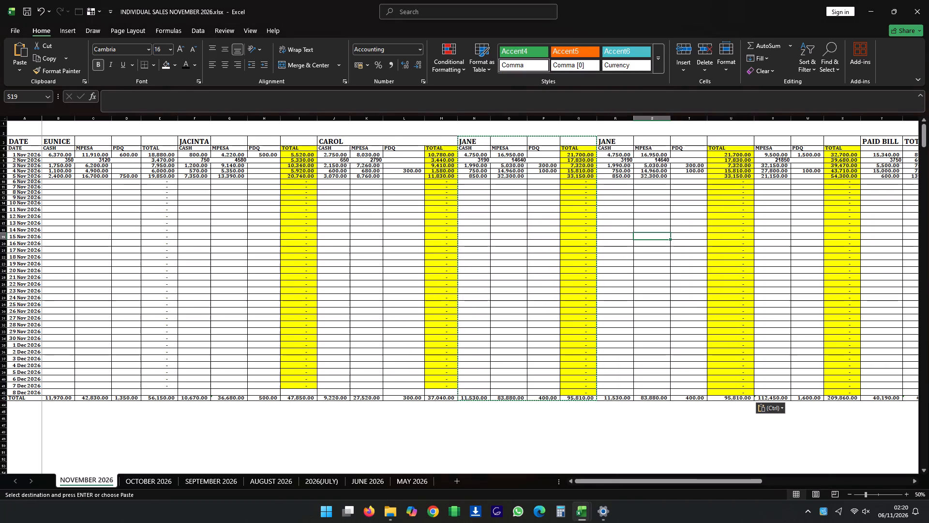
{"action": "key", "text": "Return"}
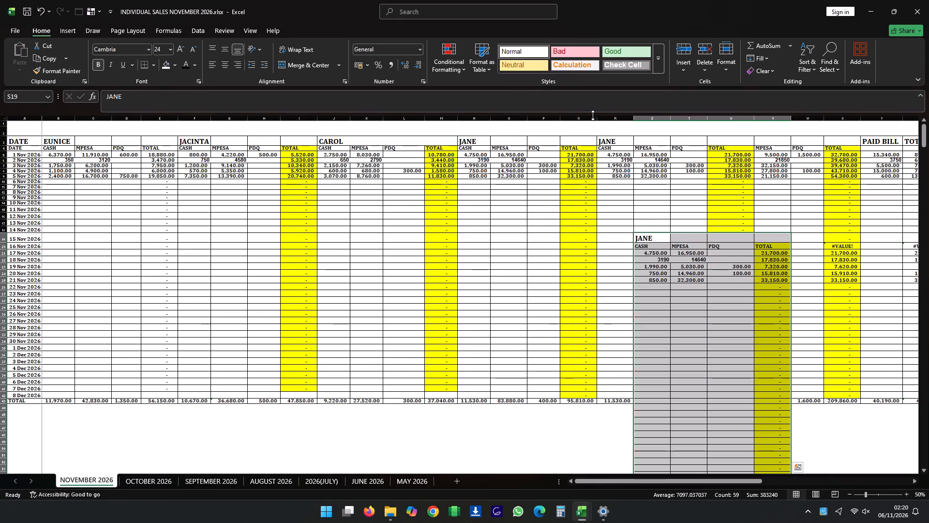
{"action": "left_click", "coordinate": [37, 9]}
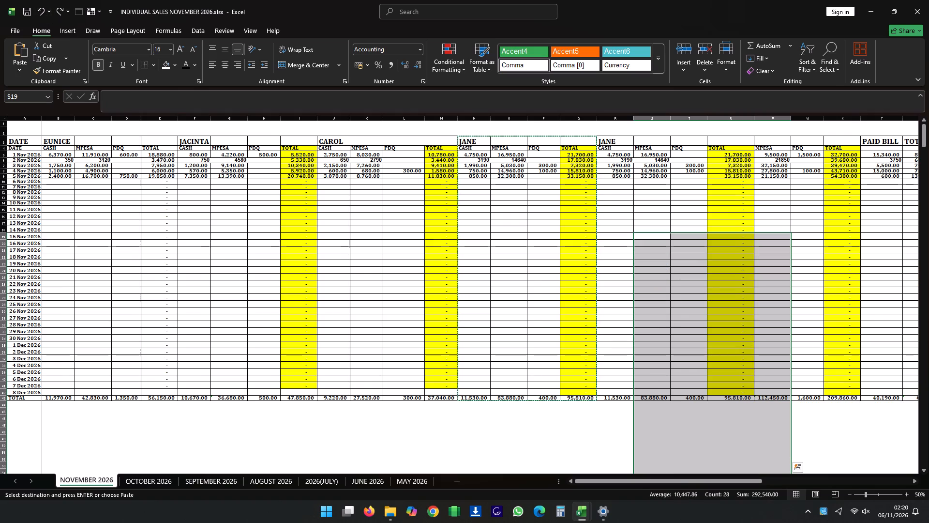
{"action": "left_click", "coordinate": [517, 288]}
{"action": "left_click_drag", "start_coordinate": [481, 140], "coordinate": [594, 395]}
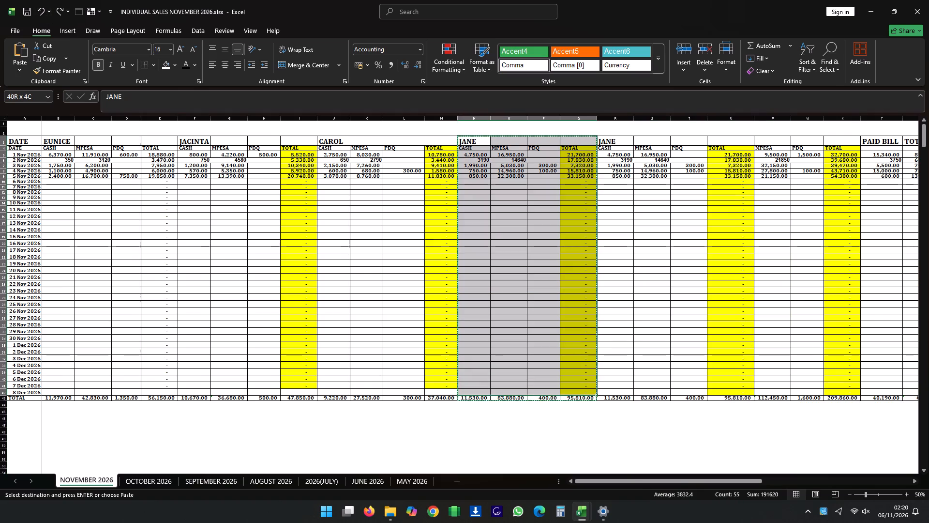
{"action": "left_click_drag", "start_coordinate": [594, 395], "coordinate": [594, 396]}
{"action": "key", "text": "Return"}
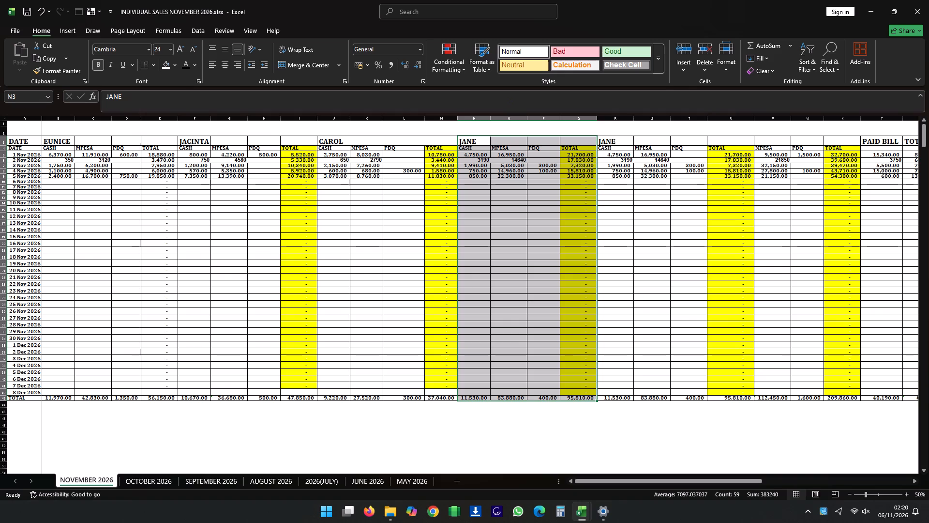
Rename the JANE heading of the pasted block in cell R3 as MARY.
{"action": "left_click", "coordinate": [697, 180]}
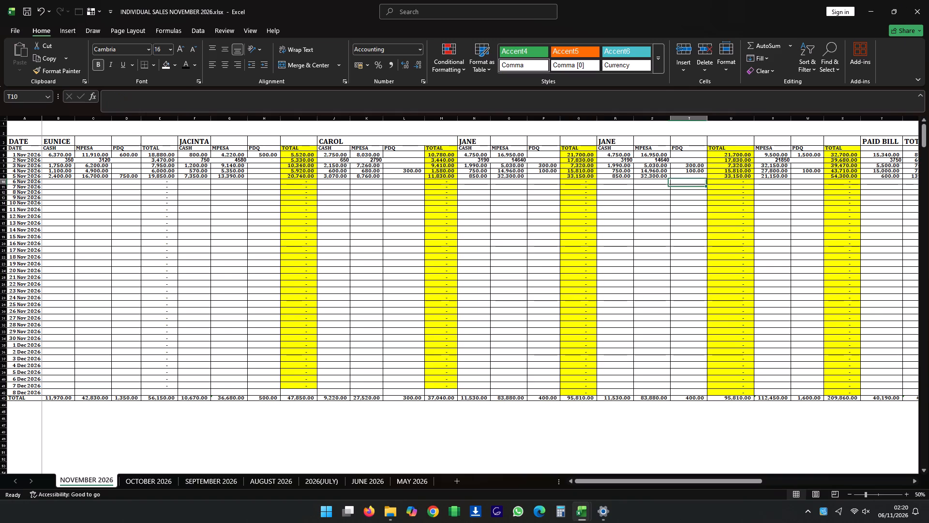
{"action": "left_click", "coordinate": [610, 140]}
{"action": "type", "text": "MARY"}
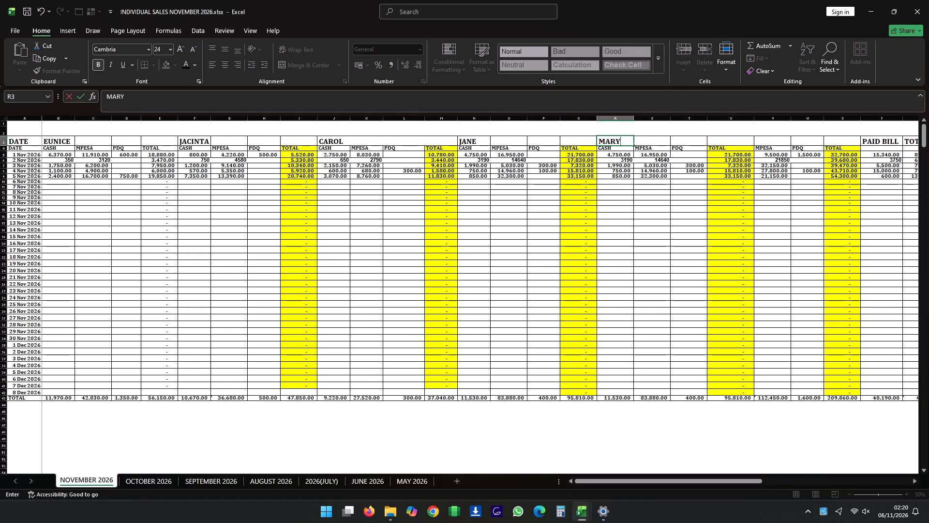
{"action": "left_click", "coordinate": [721, 212]}
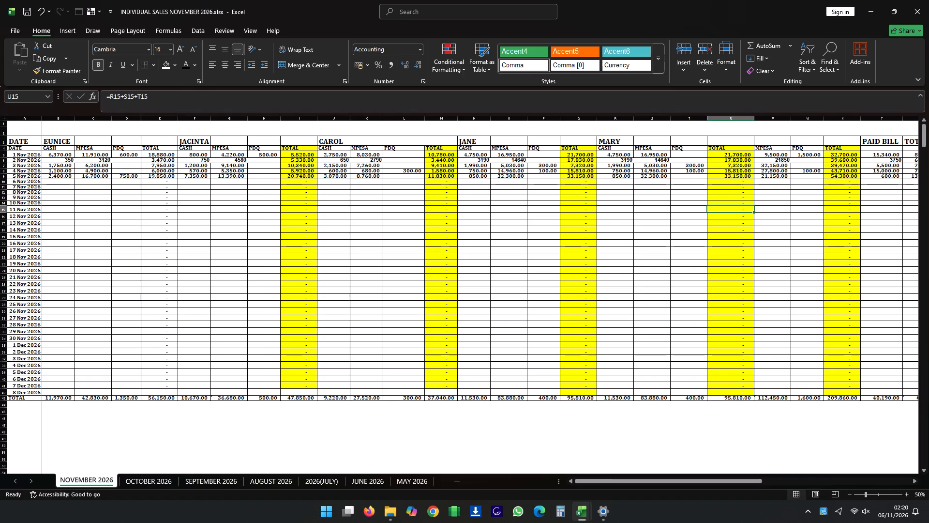
Clear the copied CASH, MPESA and PDQ amounts for 1 to 5 November in Mary's section, leaving her TOTAL formulas in place.
{"action": "left_click_drag", "start_coordinate": [621, 153], "coordinate": [649, 162]}
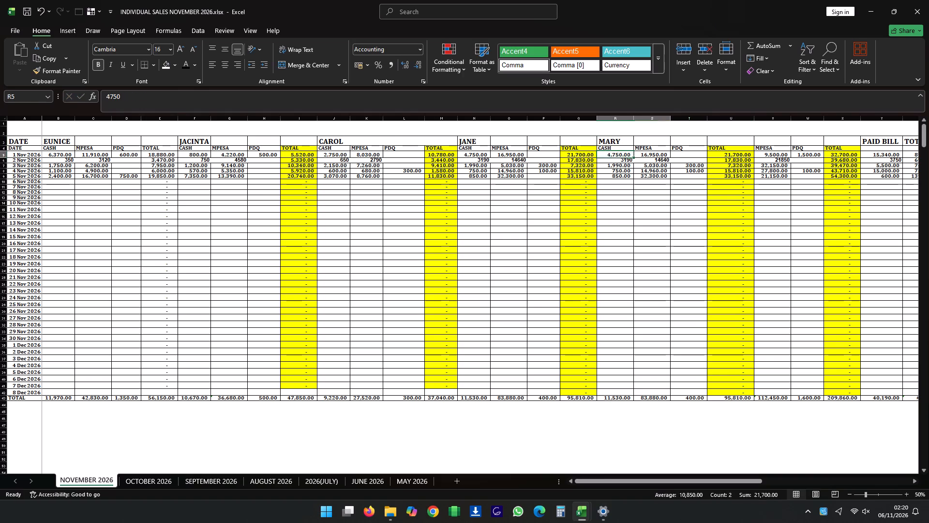
{"action": "left_click_drag", "start_coordinate": [649, 162], "coordinate": [720, 176]}
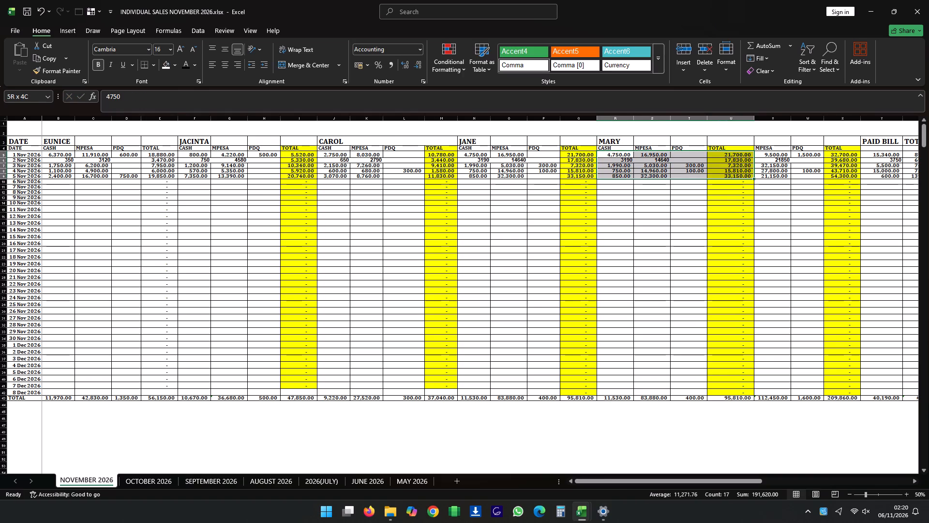
{"action": "left_click_drag", "start_coordinate": [720, 176], "coordinate": [701, 176]}
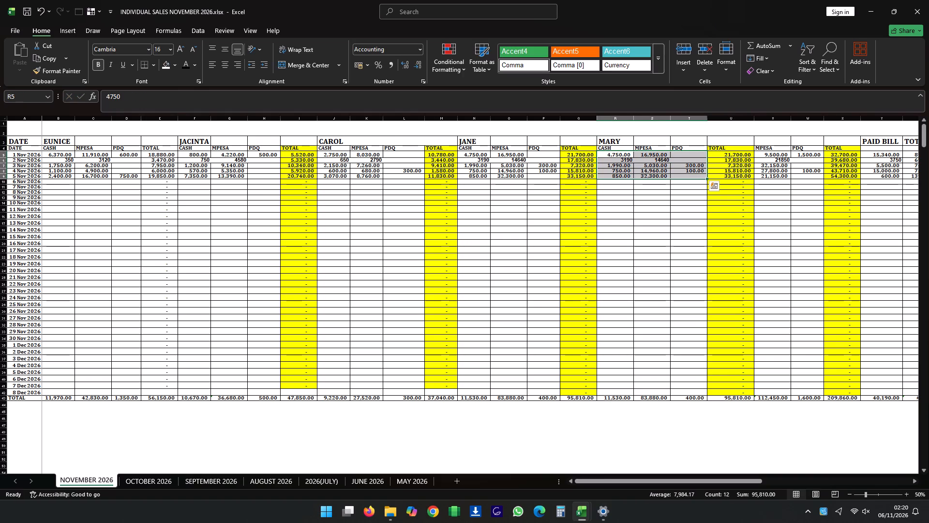
{"action": "key", "text": "Delete"}
{"action": "left_click", "coordinate": [760, 186]}
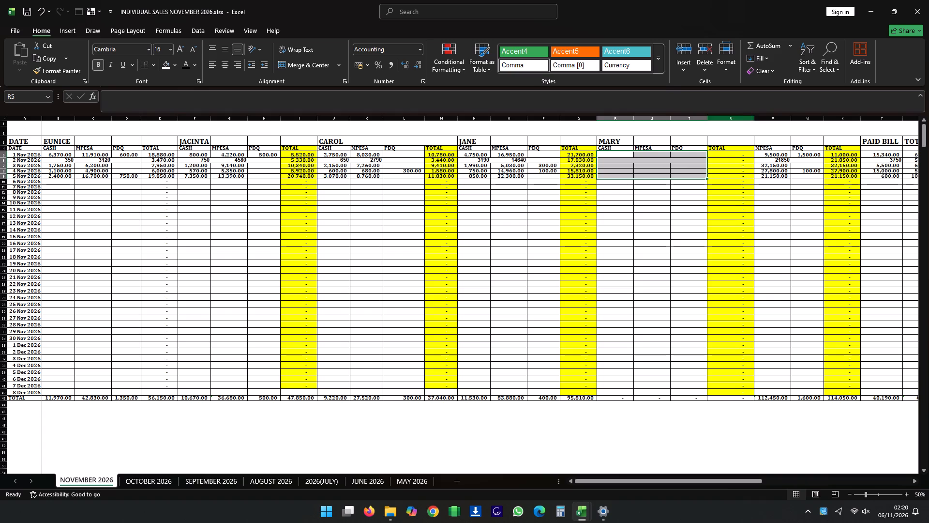
Enter 11620 as Mary's MPESA sales for 5 November 2026.
{"action": "left_click", "coordinate": [2, 178]}
{"action": "left_click", "coordinate": [610, 177]}
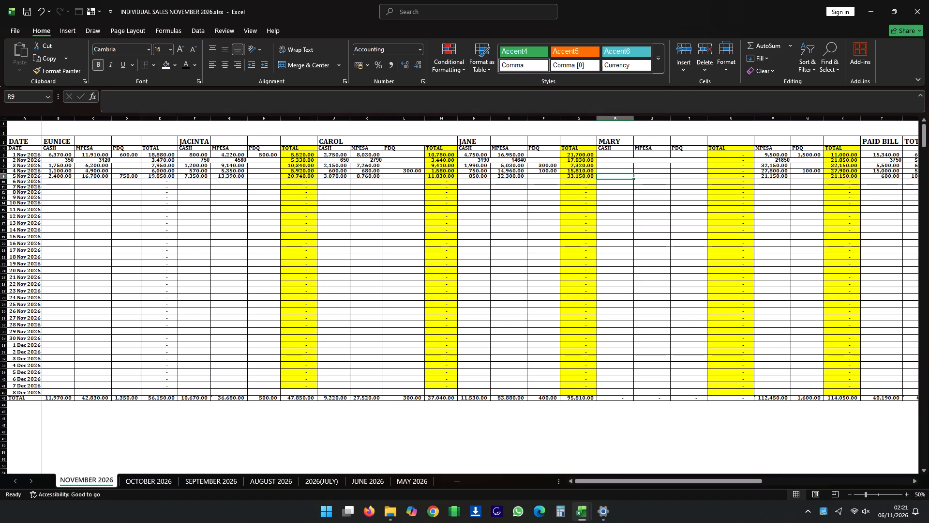
{"action": "key", "text": "Right"}
{"action": "type", "text": "11620"}
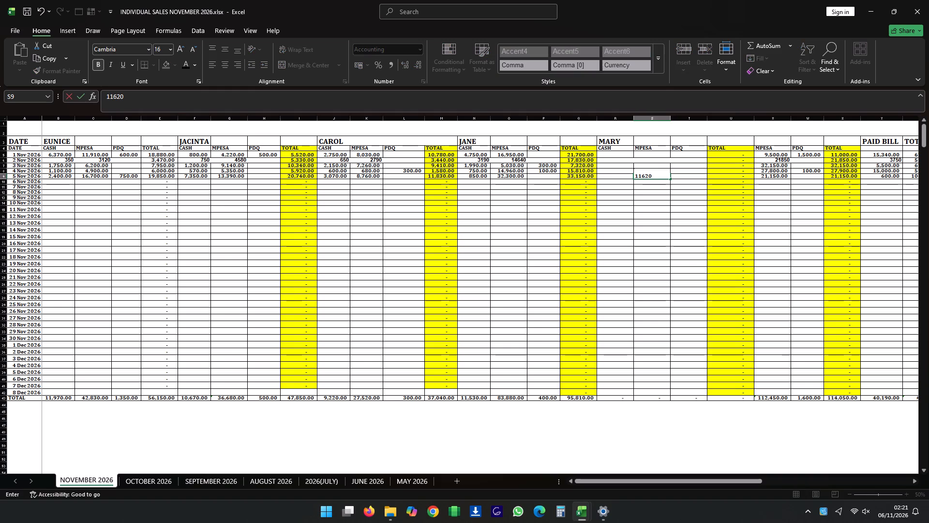
{"action": "key", "text": "Right"}
{"action": "key", "text": "Right"}
{"action": "key", "text": "Right"}
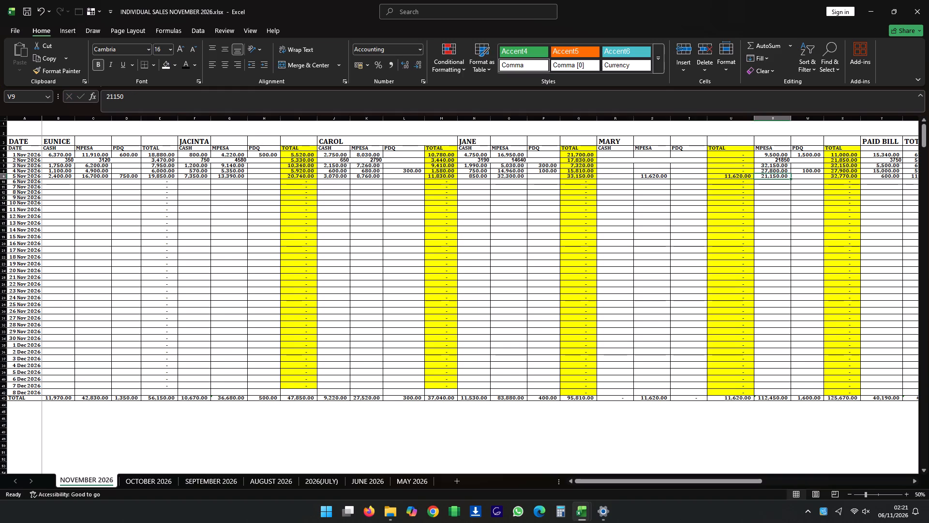
Review the 5 November row from the sales totals through to DEVIATION, including the availed cash and unpaid entries.
{"action": "key", "text": "Right"}
{"action": "key", "text": "Right"}
{"action": "key", "text": "Right"}
{"action": "key", "text": "Right"}
{"action": "key", "text": "Right"}
{"action": "key", "text": "Right"}
{"action": "key", "text": "Right"}
{"action": "key", "text": "Right"}
{"action": "key", "text": "Right"}
{"action": "key", "text": "Right"}
{"action": "key", "text": "Right"}
{"action": "key", "text": "Right"}
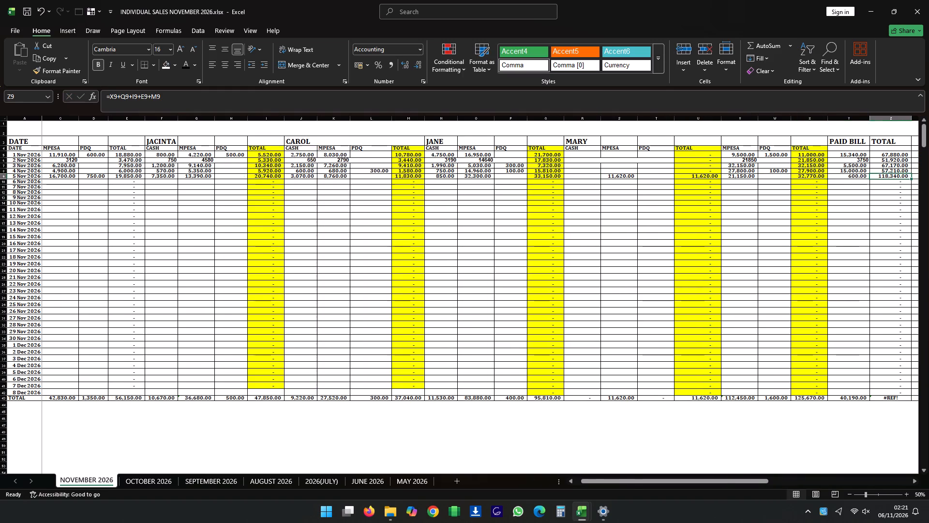
{"action": "key", "text": "Right"}
{"action": "key", "text": "Right"}
{"action": "key", "text": "Right"}
{"action": "key", "text": "Right"}
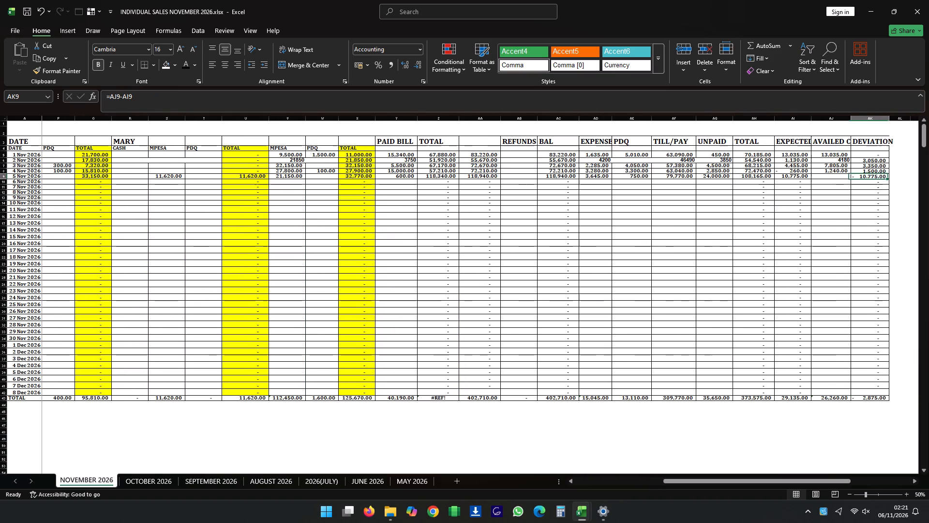
{"action": "key", "text": "Left"}
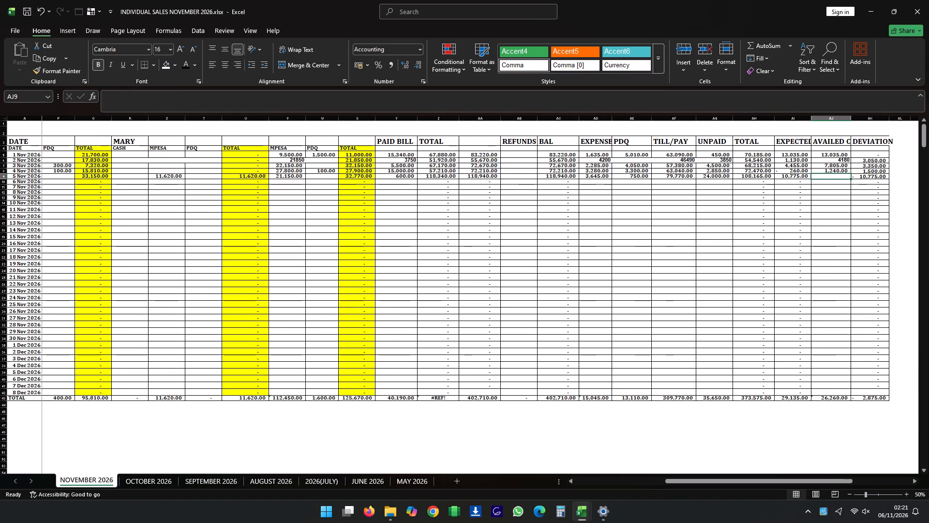
{"action": "key", "text": "Left"}
{"action": "key", "text": "Left"}
{"action": "key", "text": "Left"}
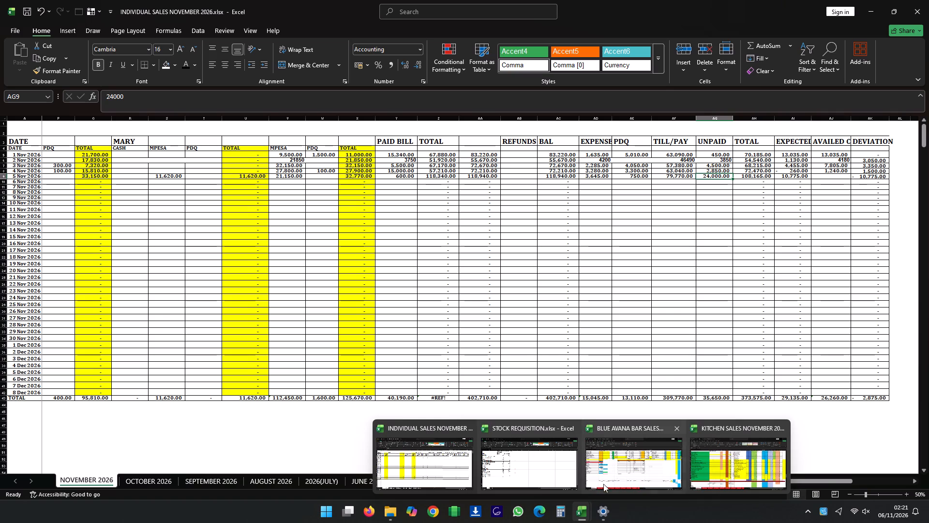
Check the NOVEMBER(5) summary in the BLUE AVANA BAR SALES workbook, and set the 5 November expenses in the individual sales sheet to 3695.
{"action": "left_click", "coordinate": [612, 474]}
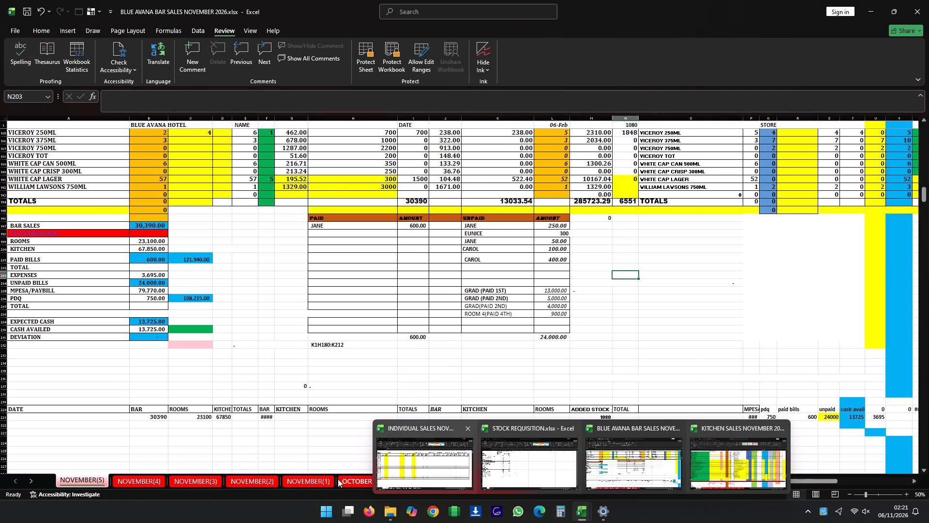
{"action": "left_click", "coordinate": [403, 478]}
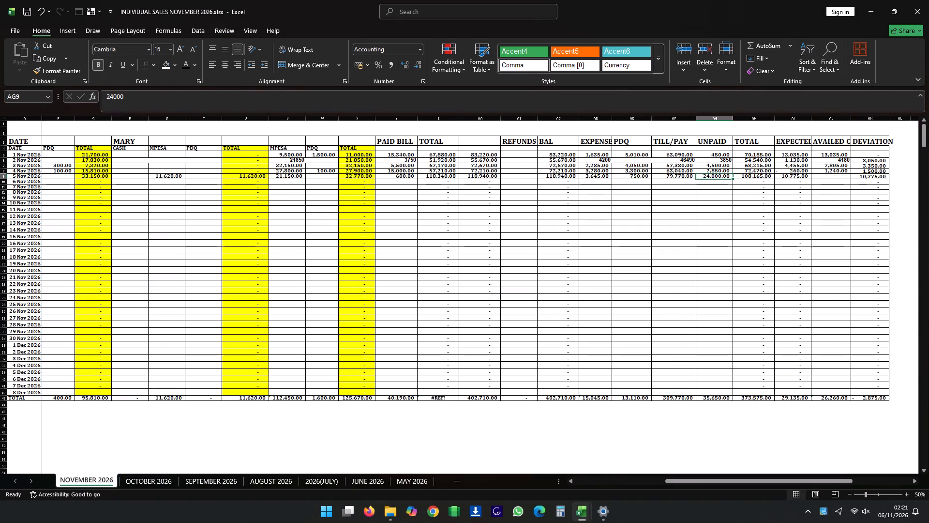
{"action": "left_click", "coordinate": [591, 175]}
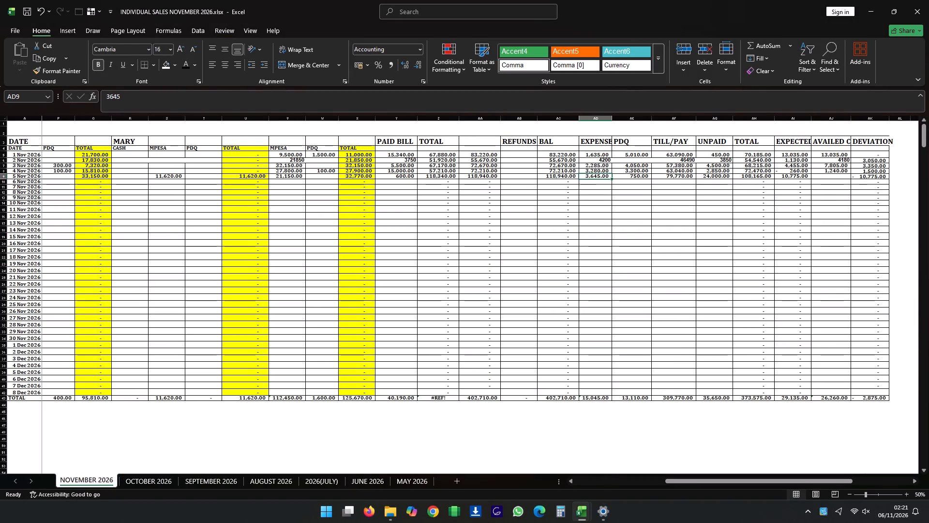
{"action": "type", "text": "3695"}
{"action": "key", "text": "Left"}
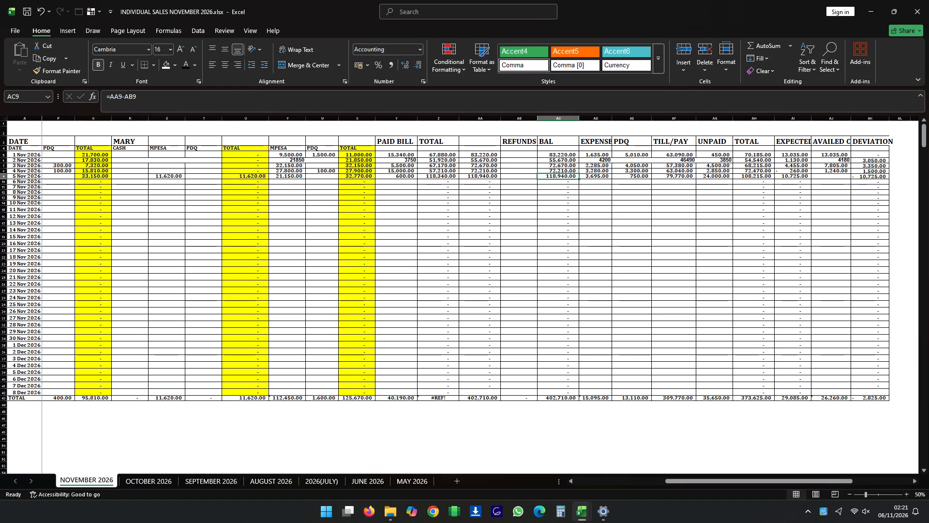
Check the 5 November till and unpaid amounts, and enter 13725 from the bar sales workbook as that day's availed cash.
{"action": "left_click", "coordinate": [662, 177]}
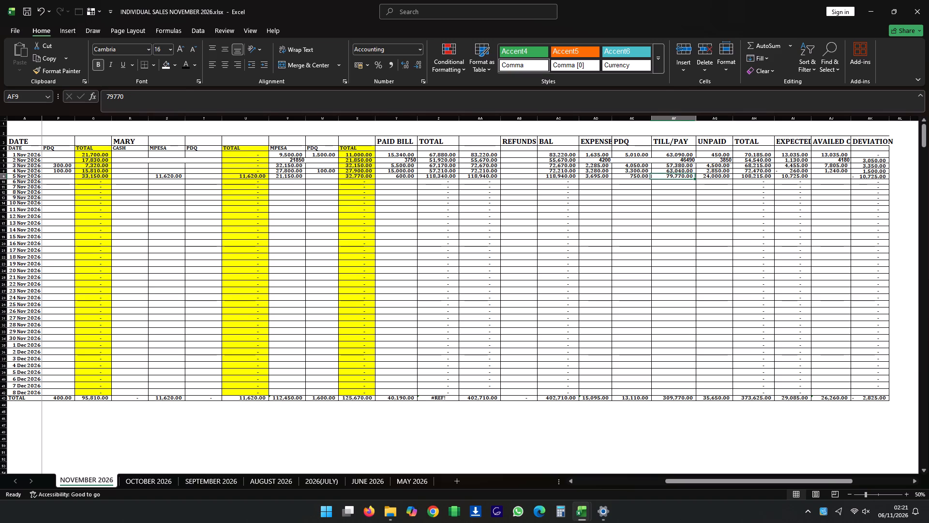
{"action": "left_click", "coordinate": [723, 177]}
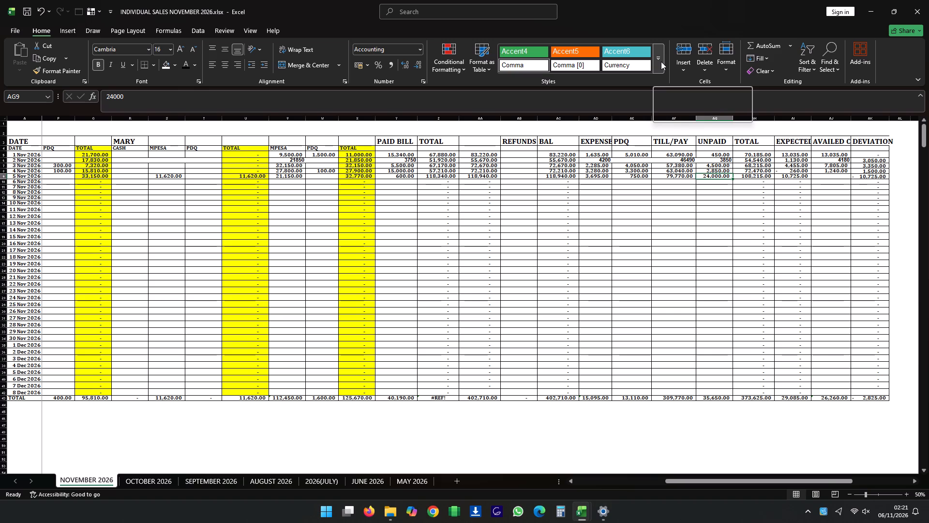
{"action": "left_click", "coordinate": [839, 176]}
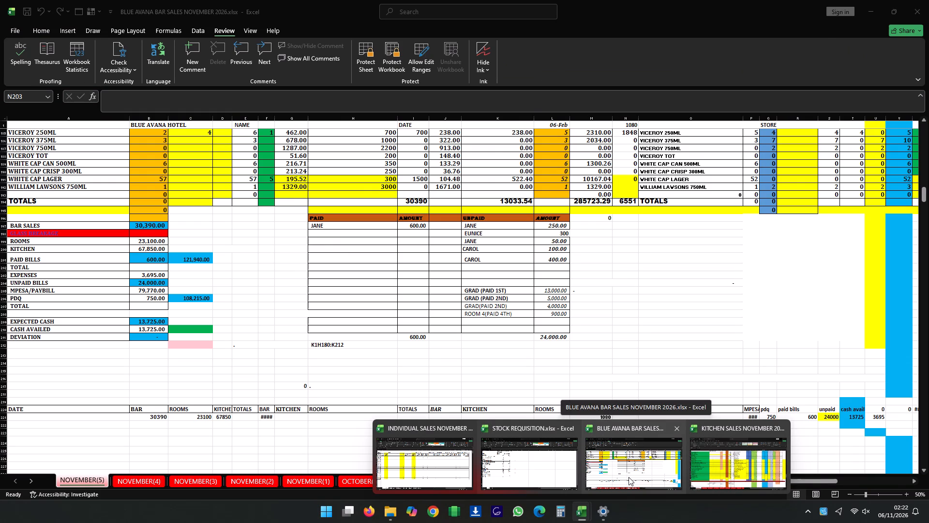
{"action": "type", "text": "13725"}
{"action": "key", "text": "Right"}
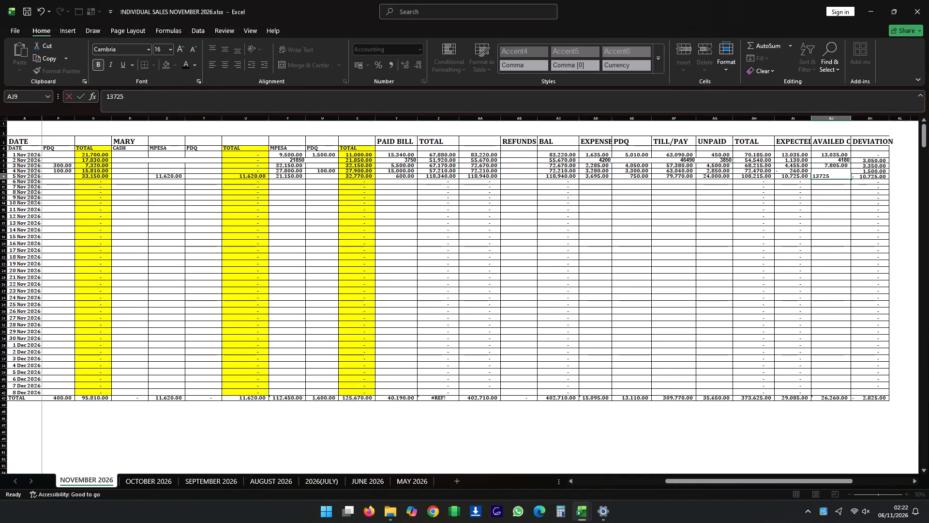
Examine the 5 November row back from DEVIATION through the totals to Jane's and Mary's sections, looking for the cause of the deviation.
{"action": "key", "text": "Left"}
{"action": "key", "text": "Left"}
{"action": "key", "text": "Left"}
{"action": "key", "text": "Left"}
{"action": "key", "text": "Left"}
{"action": "key", "text": "Left"}
{"action": "key", "text": "Left"}
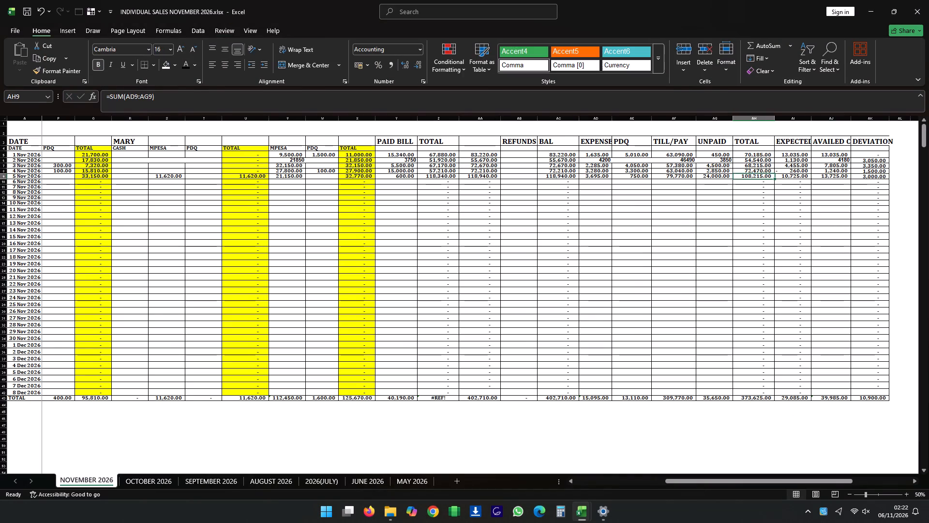
{"action": "key", "text": "Left"}
{"action": "key", "text": "Left"}
{"action": "key", "text": "Left"}
{"action": "key", "text": "Left"}
{"action": "key", "text": "Left"}
{"action": "key", "text": "Left"}
{"action": "key", "text": "Left"}
{"action": "key", "text": "Left"}
{"action": "key", "text": "Left"}
{"action": "key", "text": "Left"}
{"action": "key", "text": "Left"}
{"action": "key", "text": "Left"}
{"action": "key", "text": "Left"}
{"action": "key", "text": "Left"}
{"action": "key", "text": "Left"}
{"action": "key", "text": "Left"}
{"action": "key", "text": "Left"}
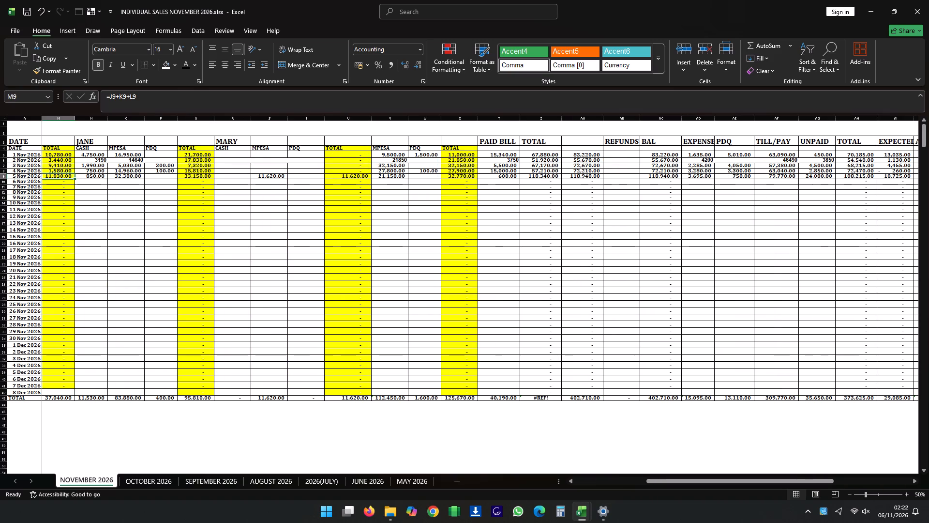
{"action": "key", "text": "Right"}
{"action": "key", "text": "Right"}
{"action": "key", "text": "Right"}
{"action": "key", "text": "Right"}
{"action": "key", "text": "Right"}
{"action": "key", "text": "Right"}
{"action": "key", "text": "Right"}
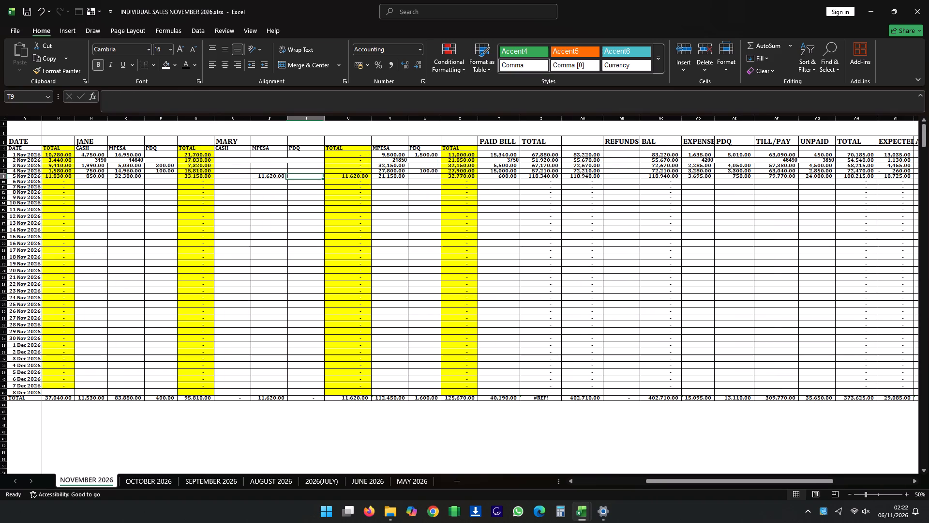